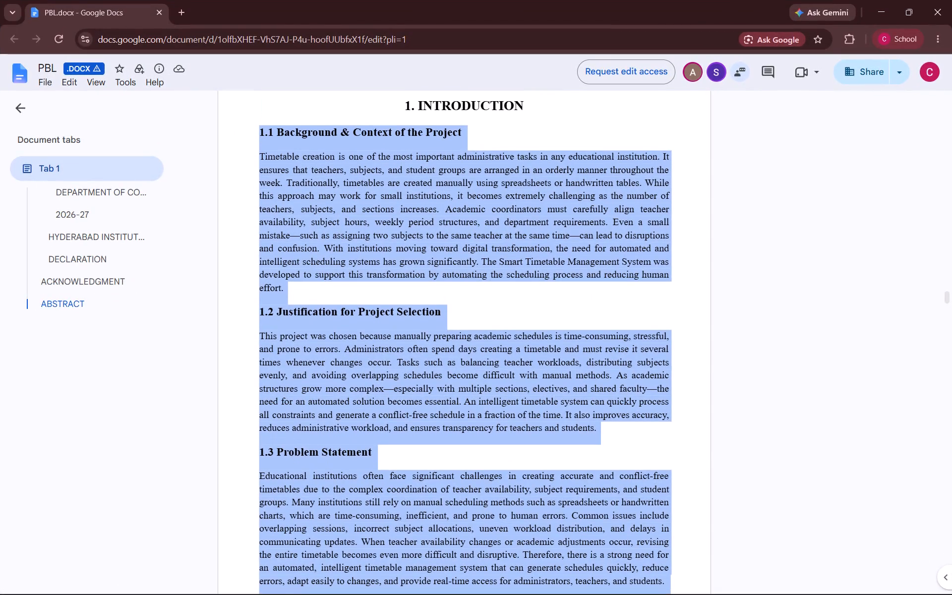
left_click(439, 286)
scroll(439, 286, "up", 1)
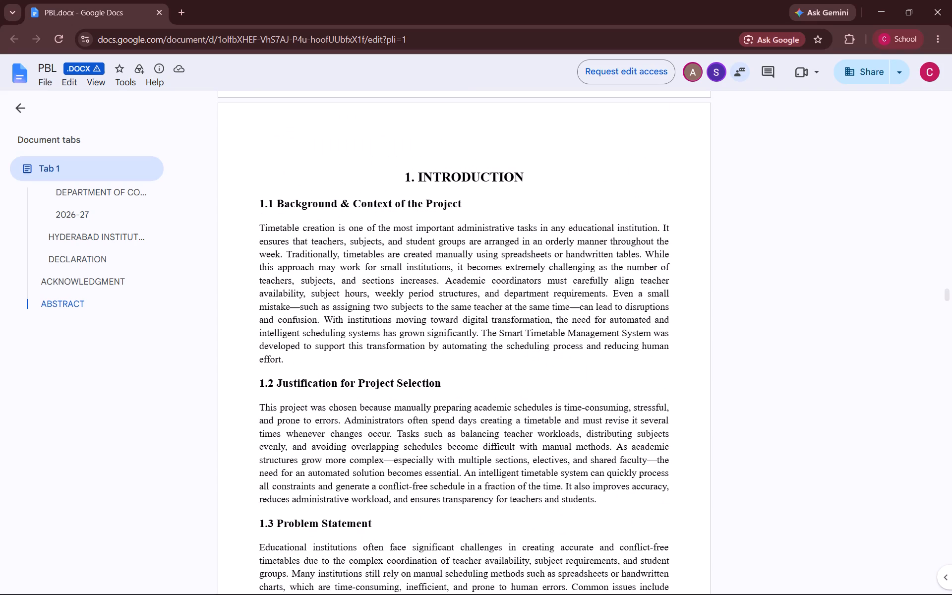
left_click_drag(258, 201, 289, 207)
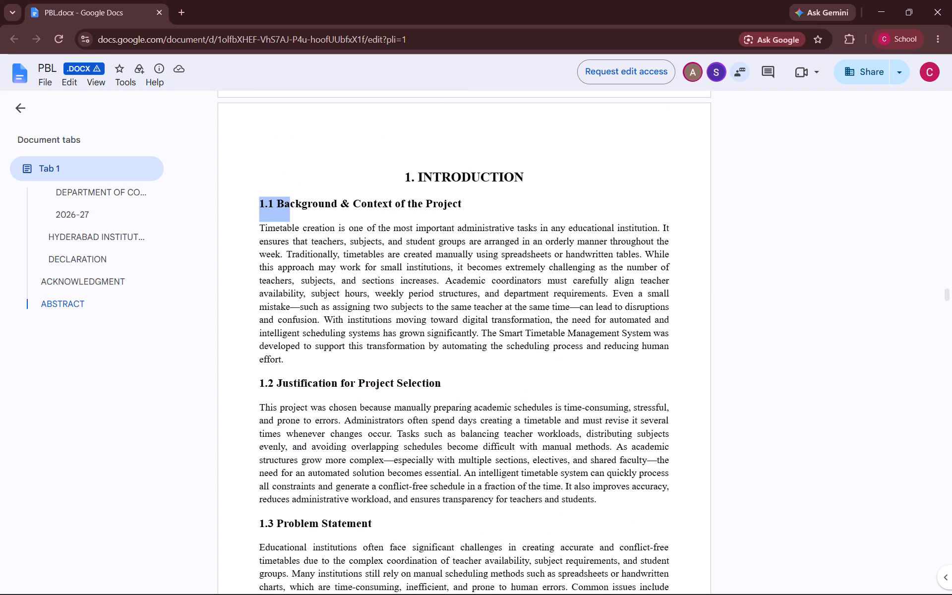
key("ctrl+a")
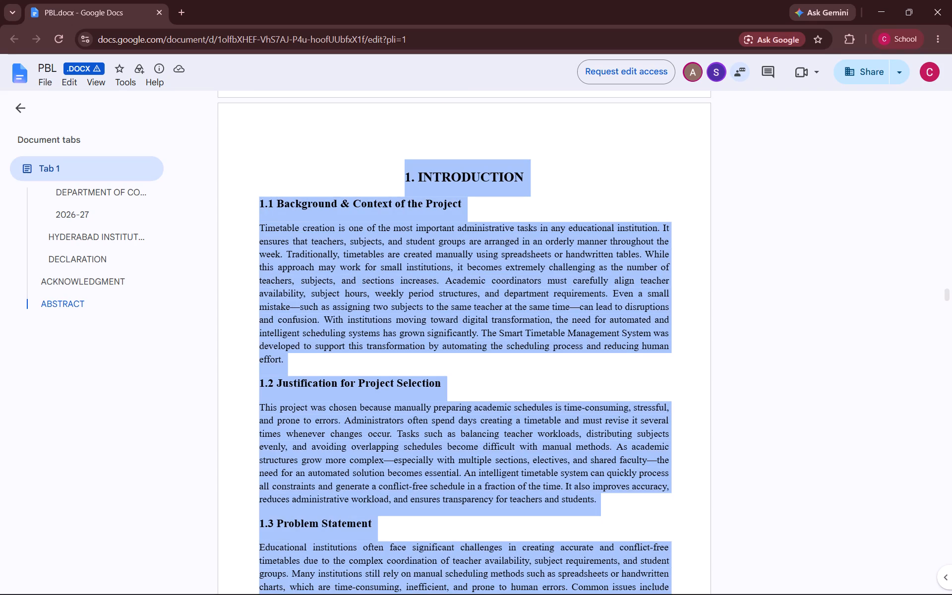
Open the edit access request for the PBL document.
left_click(625, 61)
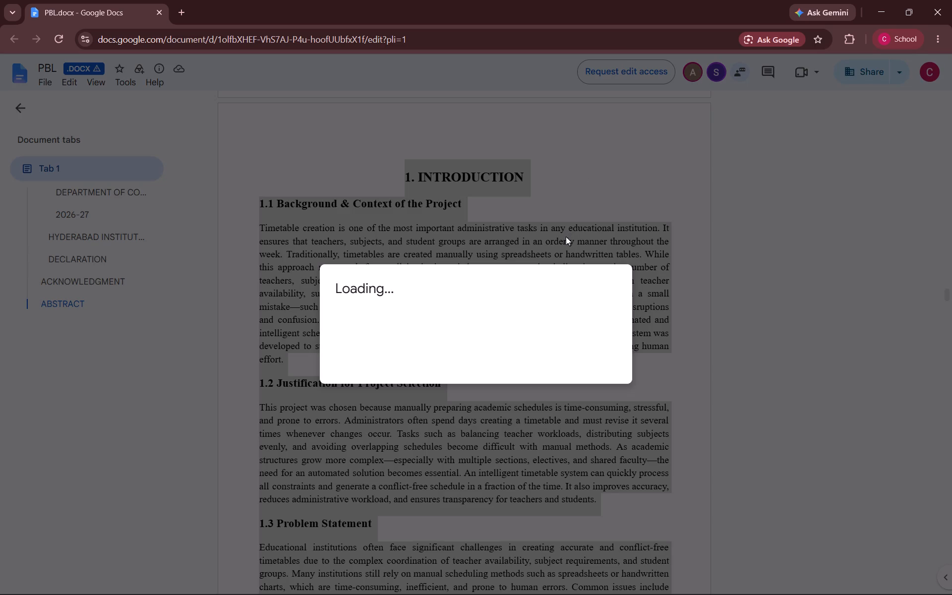
left_click(585, 194)
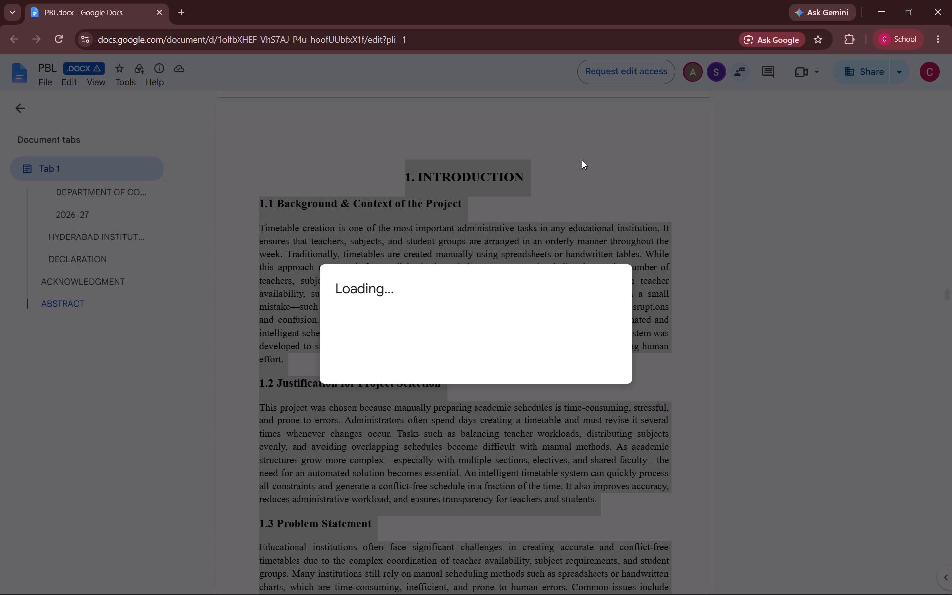
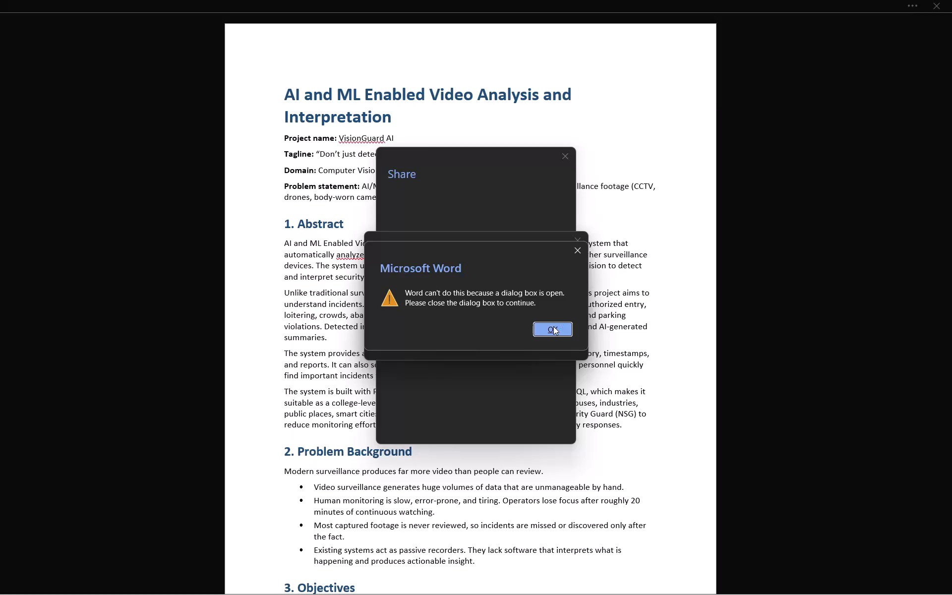
Dismiss the open Word alerts and close the Share dialog to return to the VisionGuard AI document.
left_click(553, 326)
left_click(553, 346)
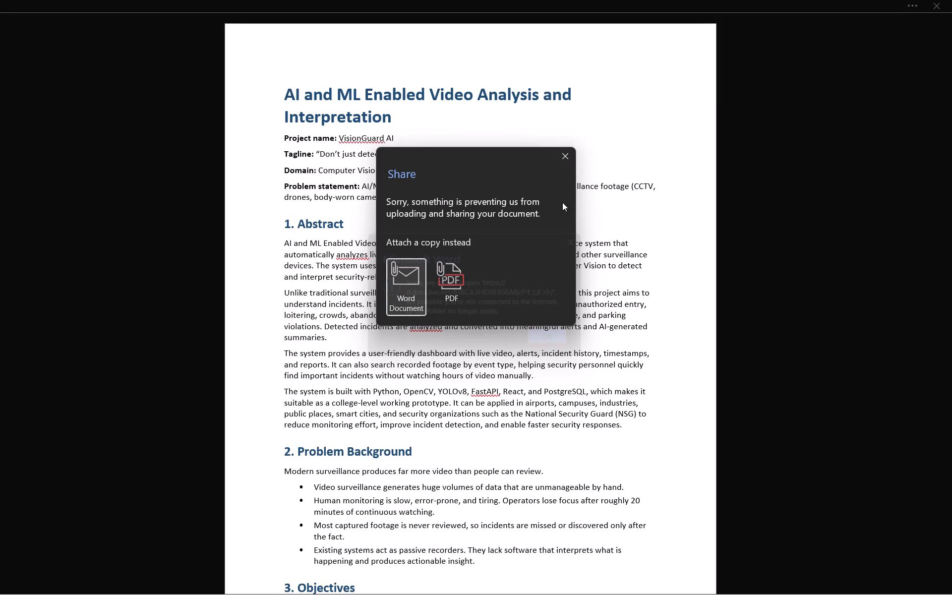
left_click(566, 162)
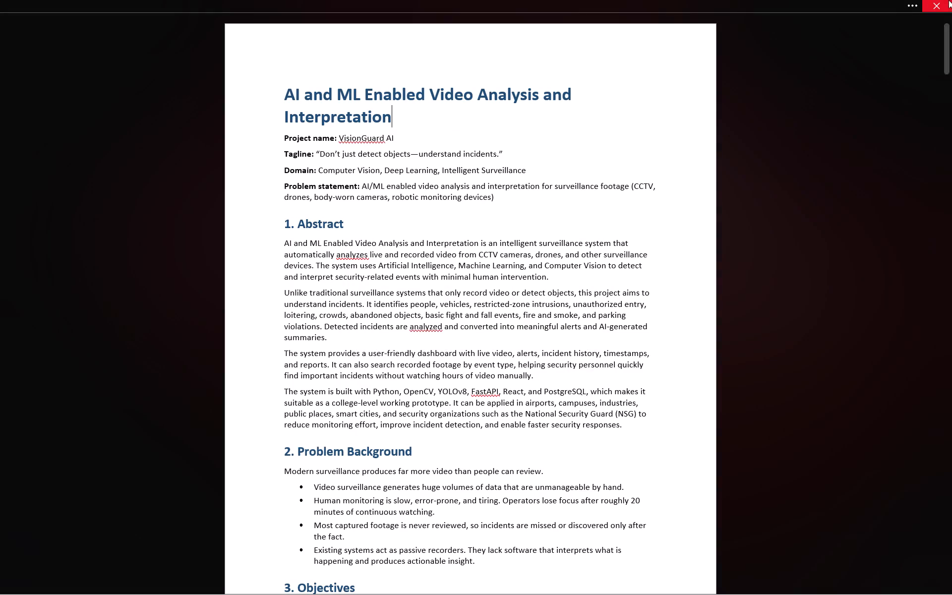
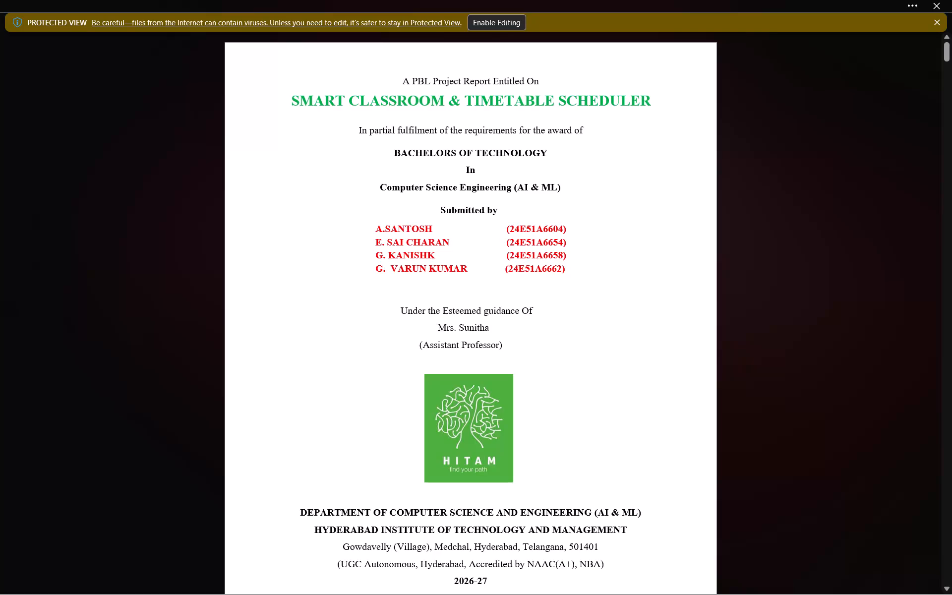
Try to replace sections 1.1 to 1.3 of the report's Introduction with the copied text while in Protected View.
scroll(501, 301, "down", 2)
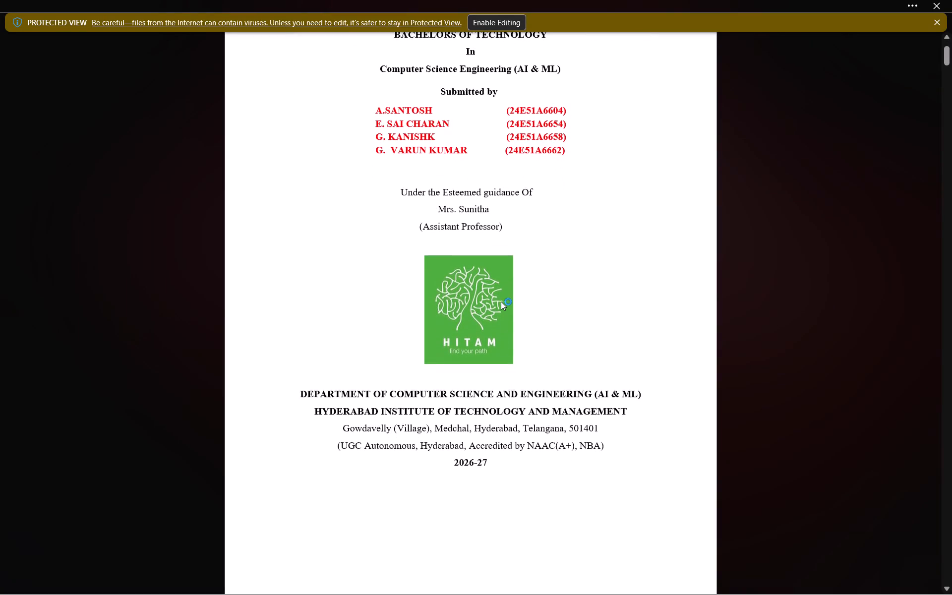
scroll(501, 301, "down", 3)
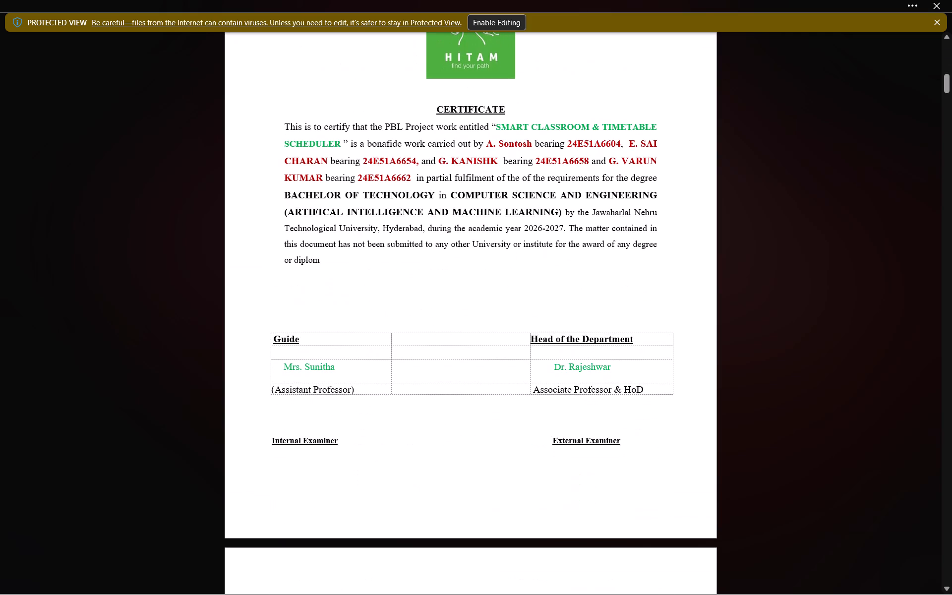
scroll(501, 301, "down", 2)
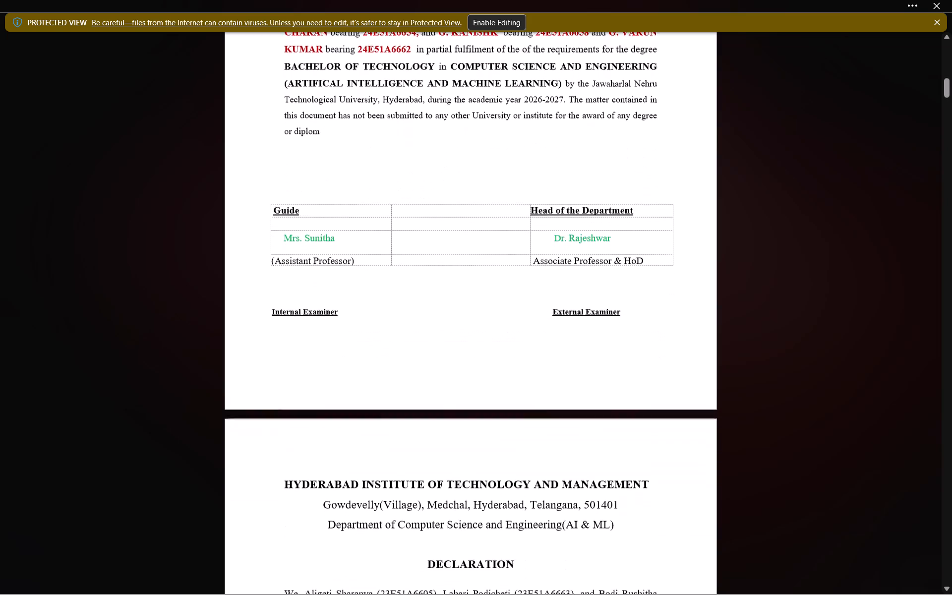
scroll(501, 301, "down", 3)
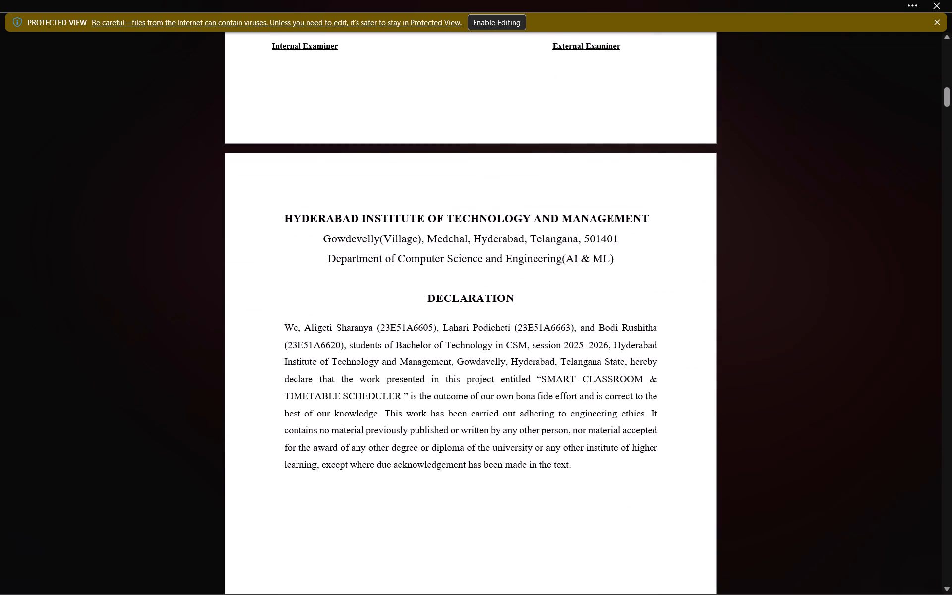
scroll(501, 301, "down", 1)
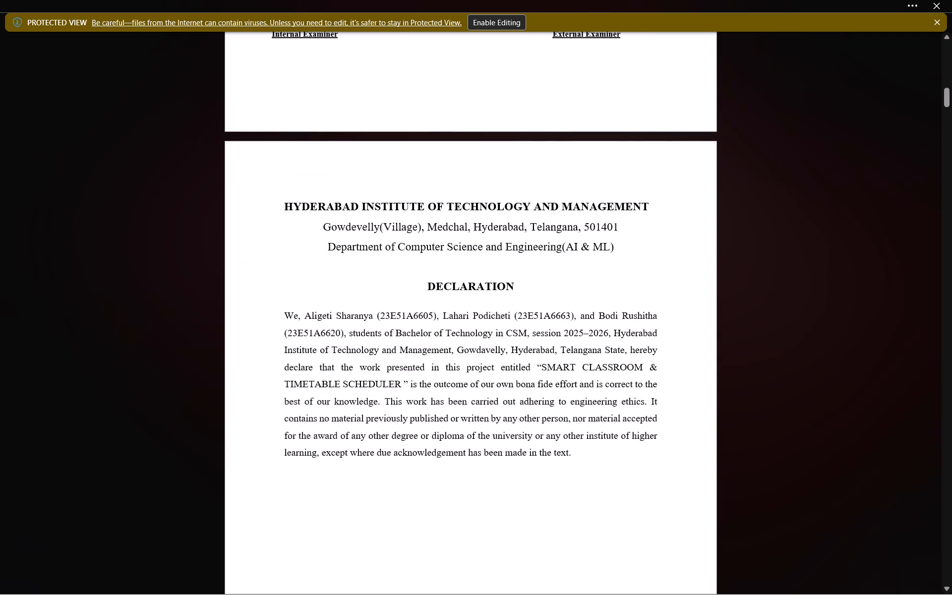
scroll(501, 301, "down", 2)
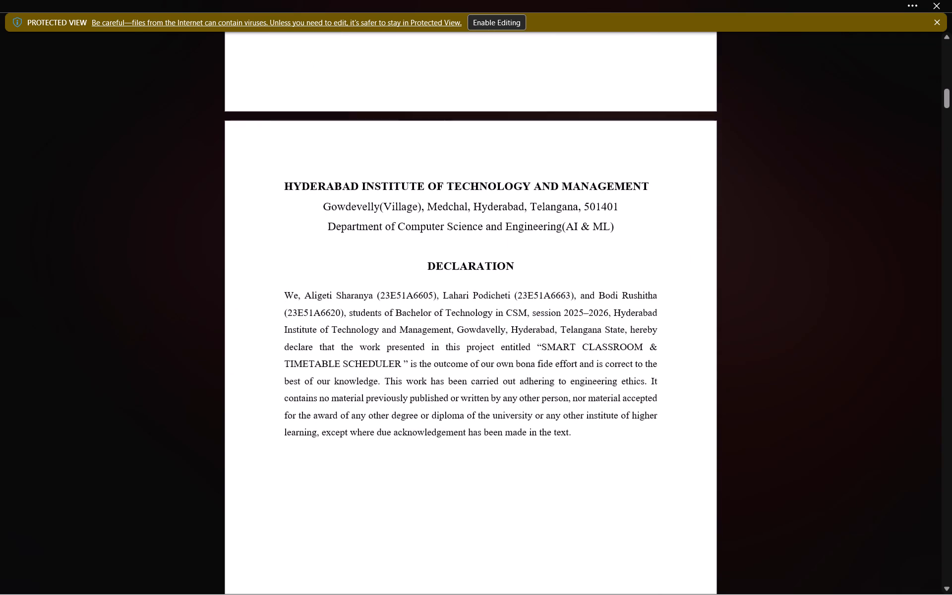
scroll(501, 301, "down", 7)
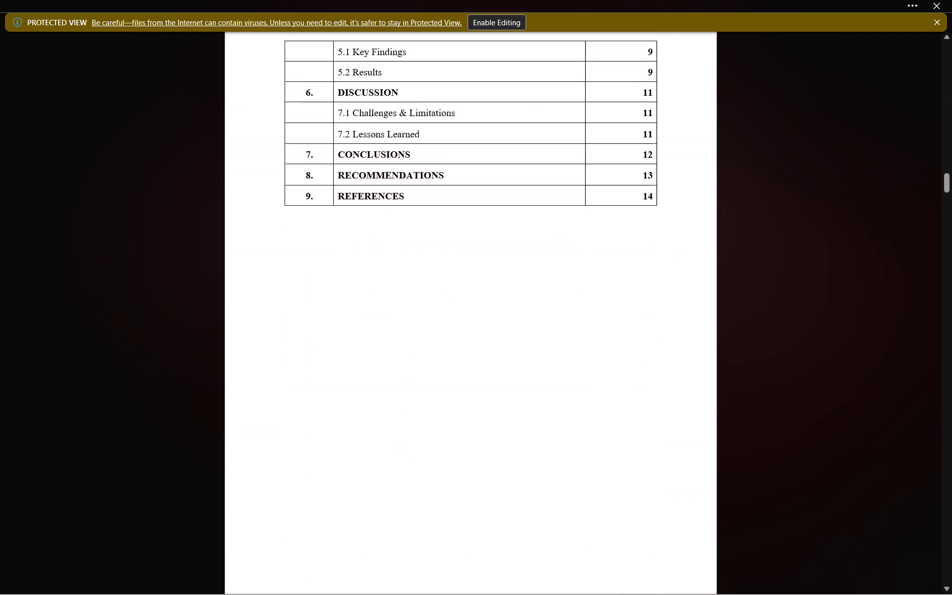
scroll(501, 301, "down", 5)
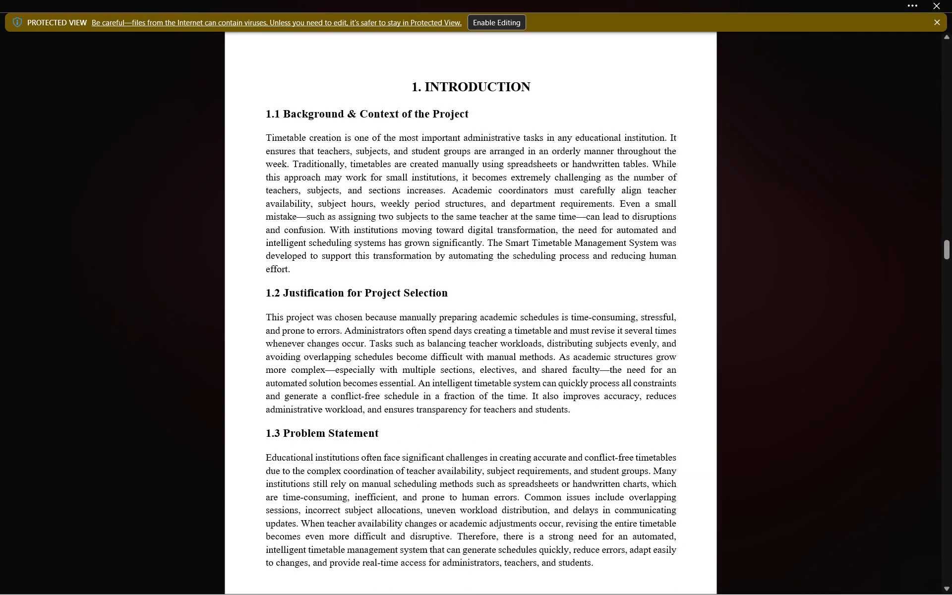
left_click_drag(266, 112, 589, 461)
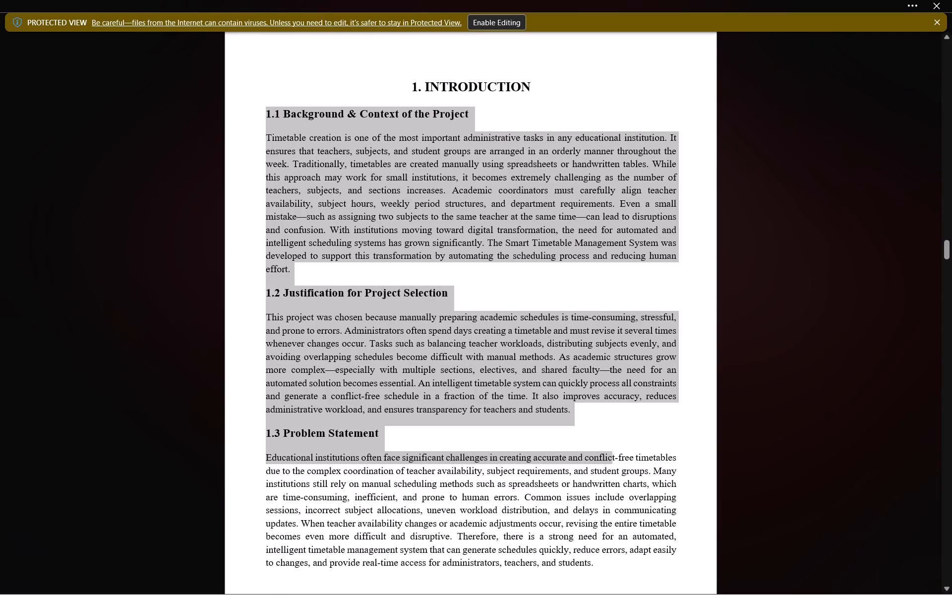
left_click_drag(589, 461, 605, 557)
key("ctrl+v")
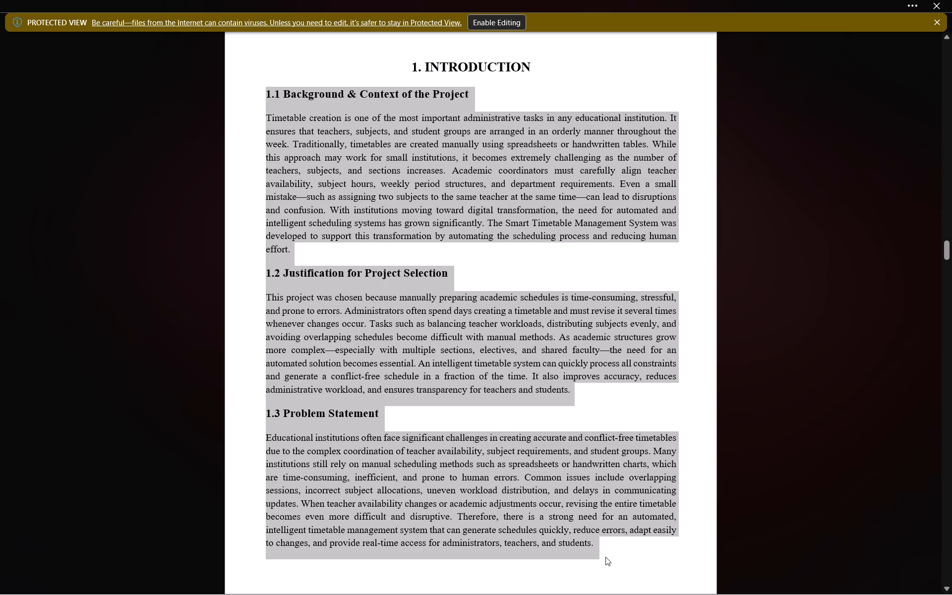
Enable editing for the PBL report.
scroll(606, 288, "up", 1)
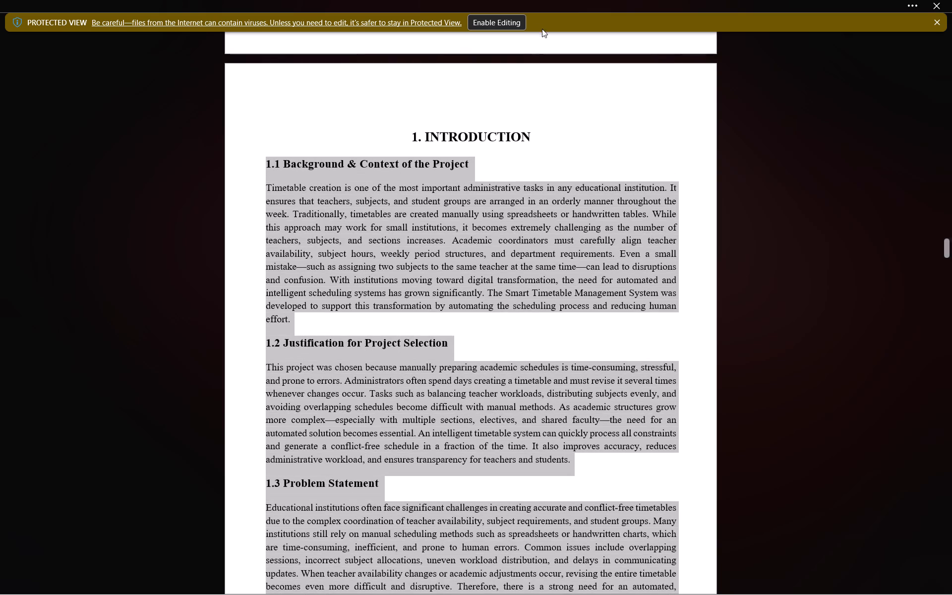
left_click(516, 24)
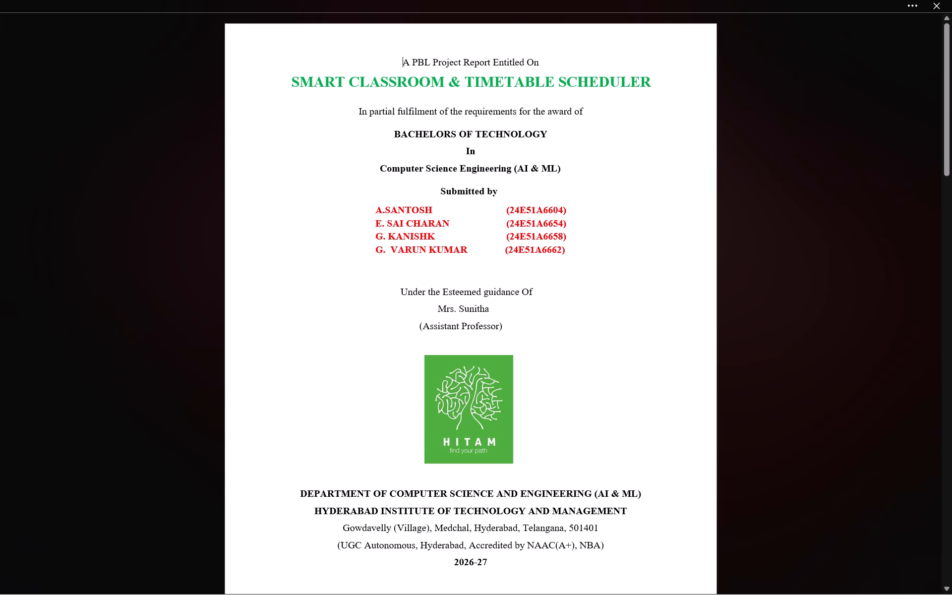
Replace sections 1.1 to 1.3 under the 1. INTRODUCTION heading with the copied video analysis project text.
scroll(507, 214, "down", 11)
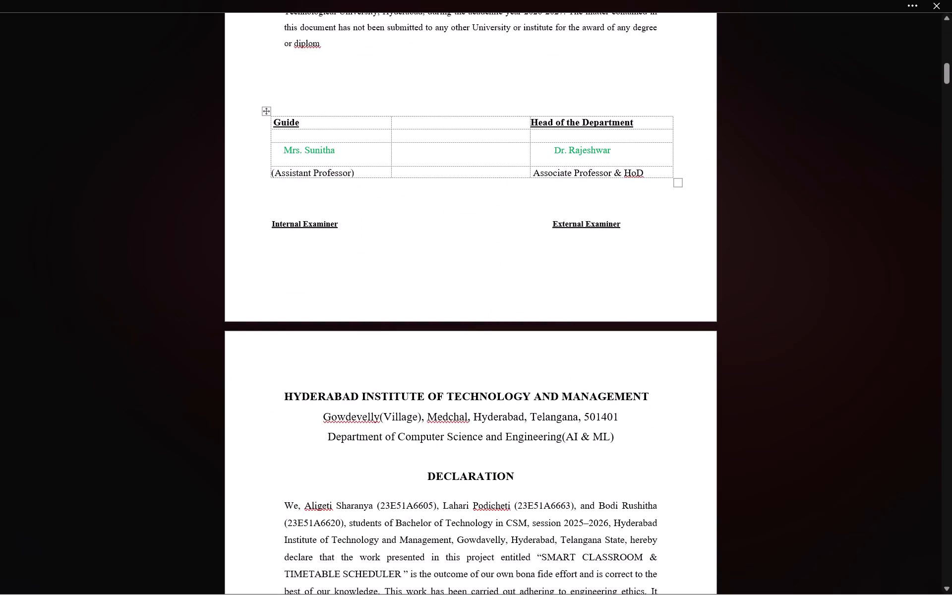
left_click(347, 154)
scroll(372, 281, "down", 6)
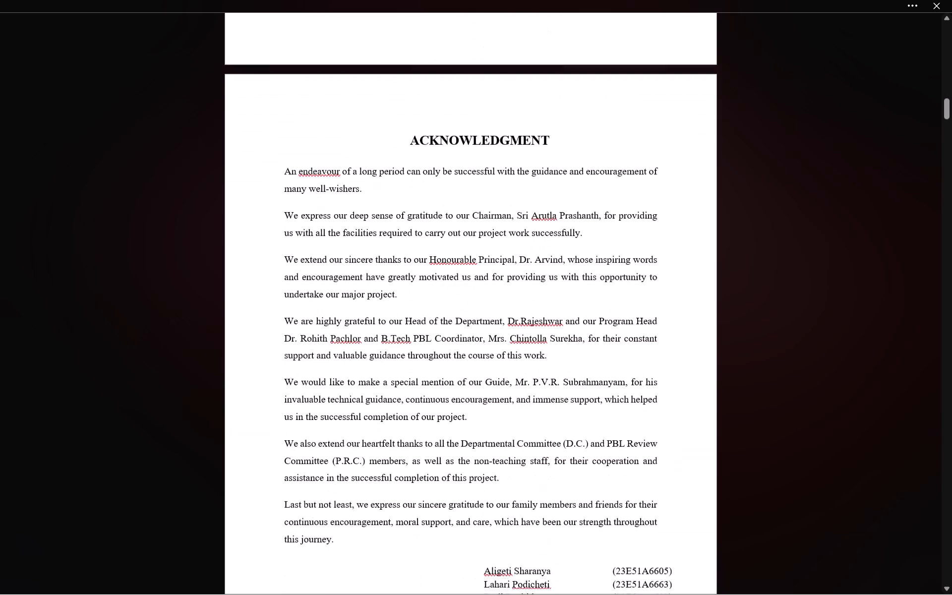
scroll(372, 281, "down", 7)
scroll(372, 281, "up", 1)
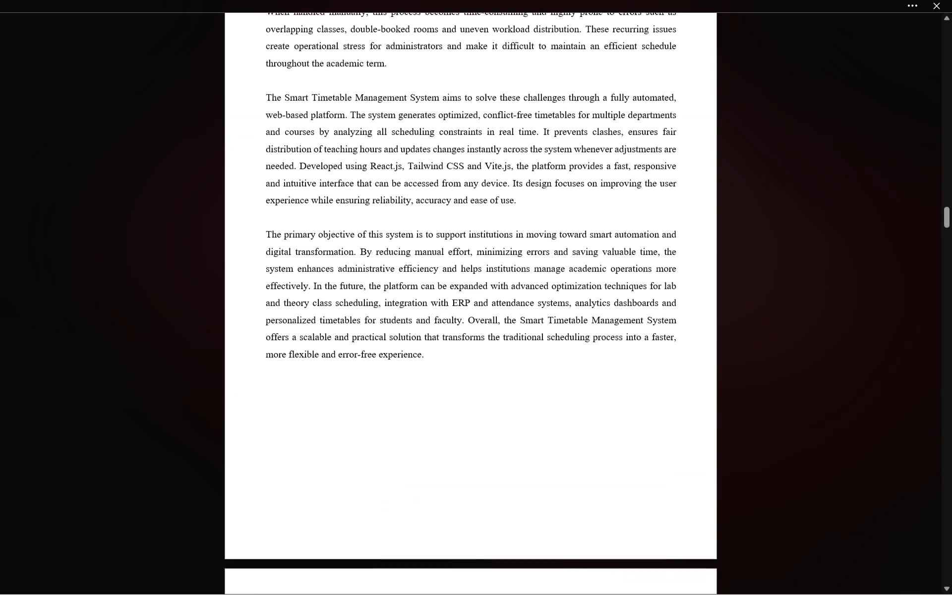
scroll(372, 281, "down", 3)
scroll(372, 281, "up", 1)
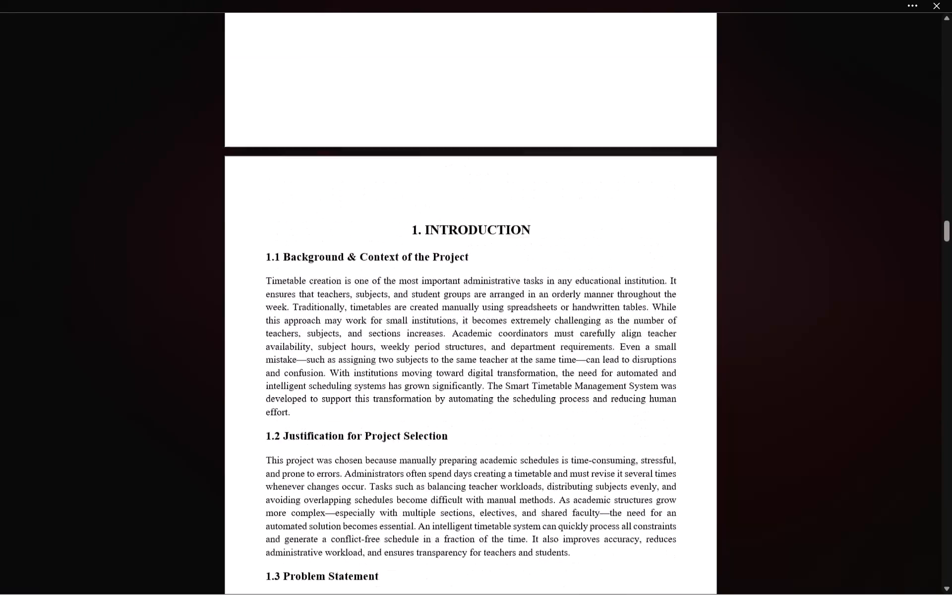
scroll(372, 281, "up", 1)
left_click_drag(411, 379, 498, 451)
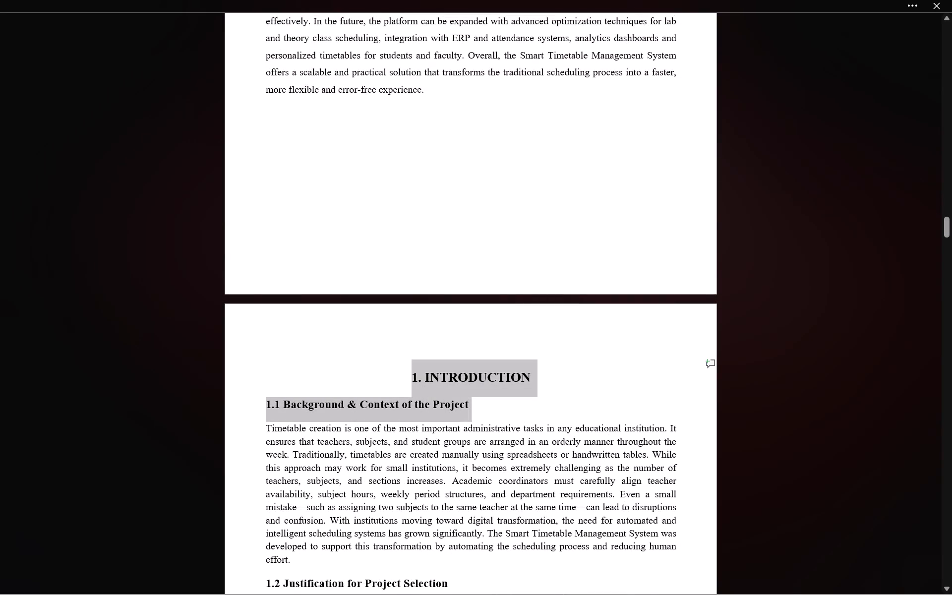
left_click_drag(498, 451, 503, 516)
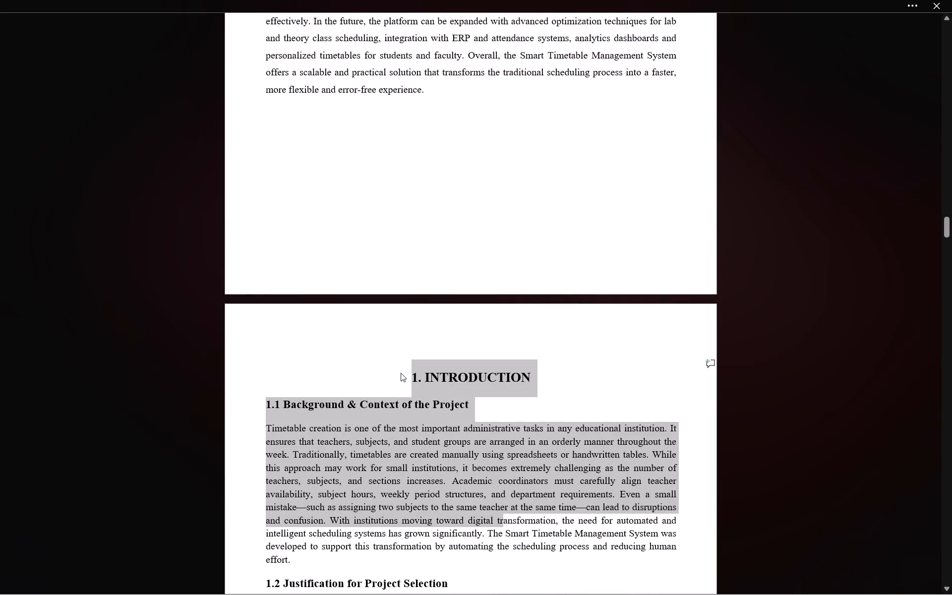
left_click(401, 373)
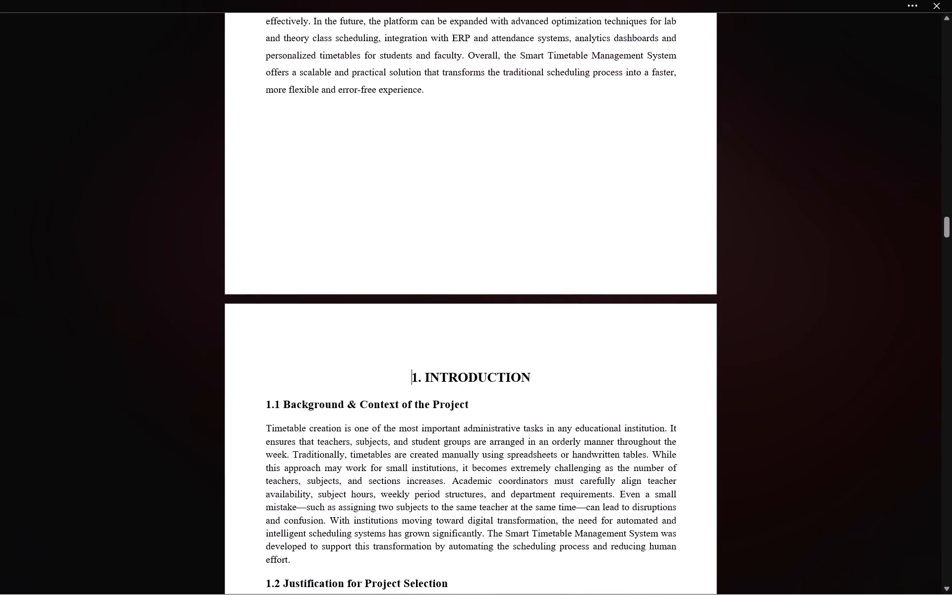
left_click_drag(267, 404, 466, 585)
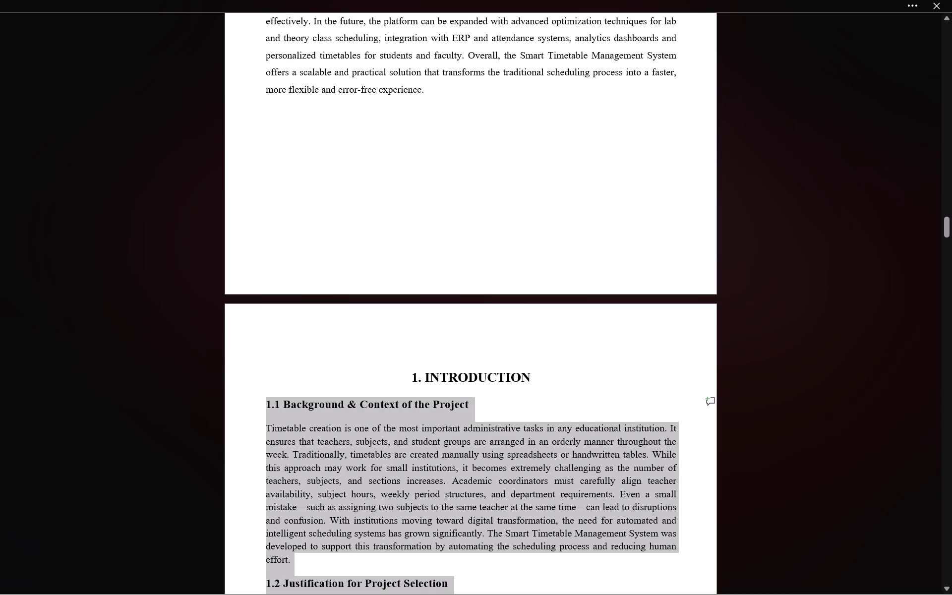
left_click_drag(466, 585, 460, 594)
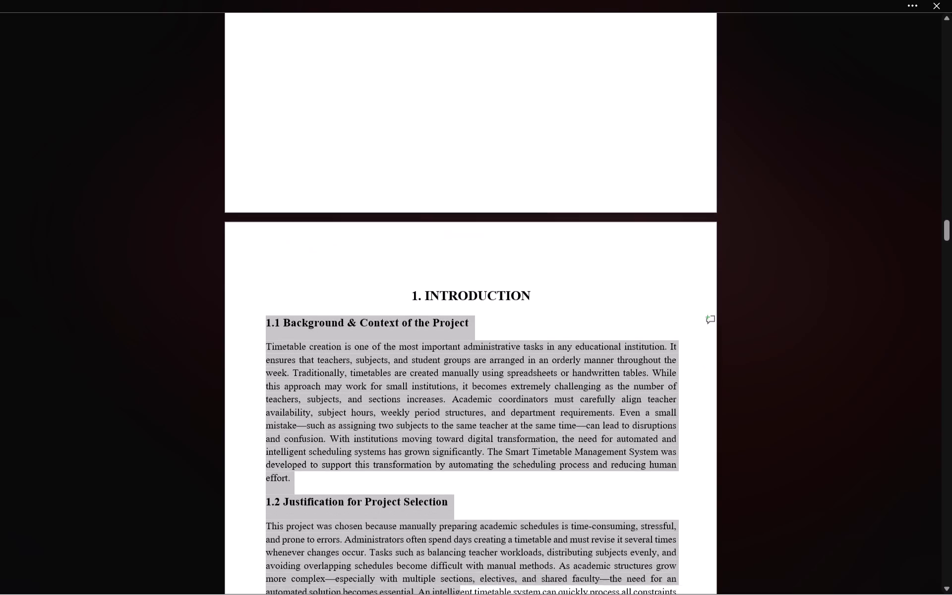
left_click_drag(460, 594, 598, 480)
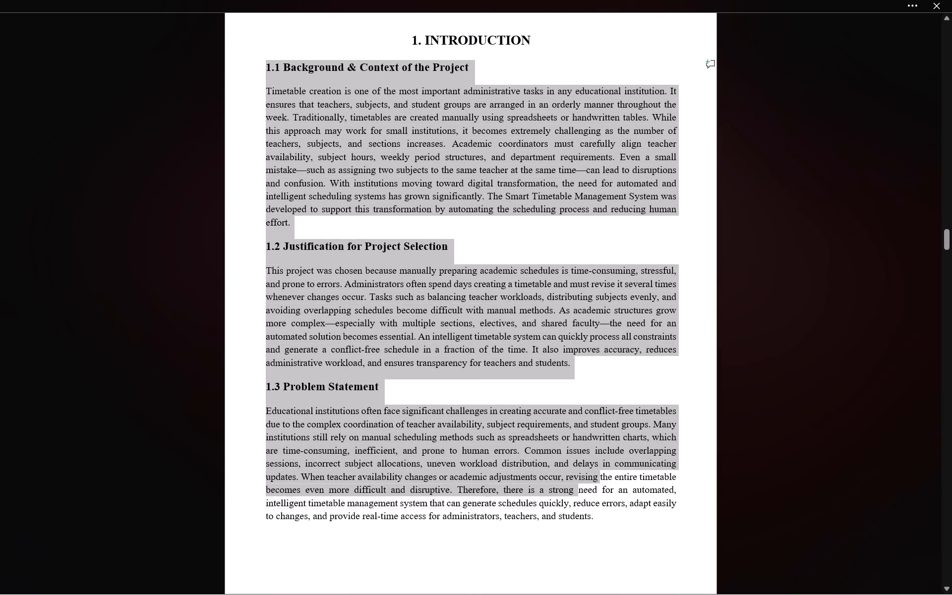
left_click_drag(598, 480, 619, 515)
key("ctrl+v")
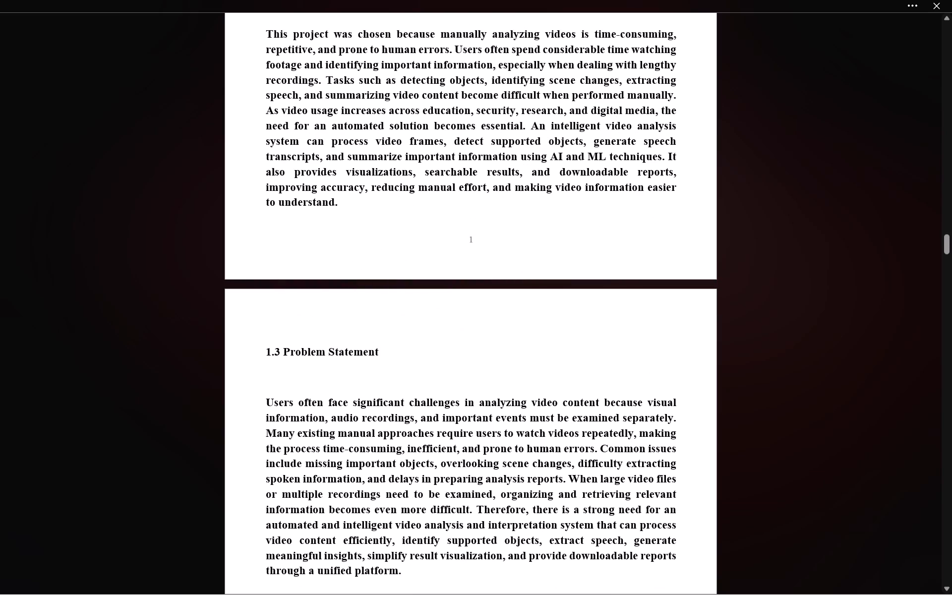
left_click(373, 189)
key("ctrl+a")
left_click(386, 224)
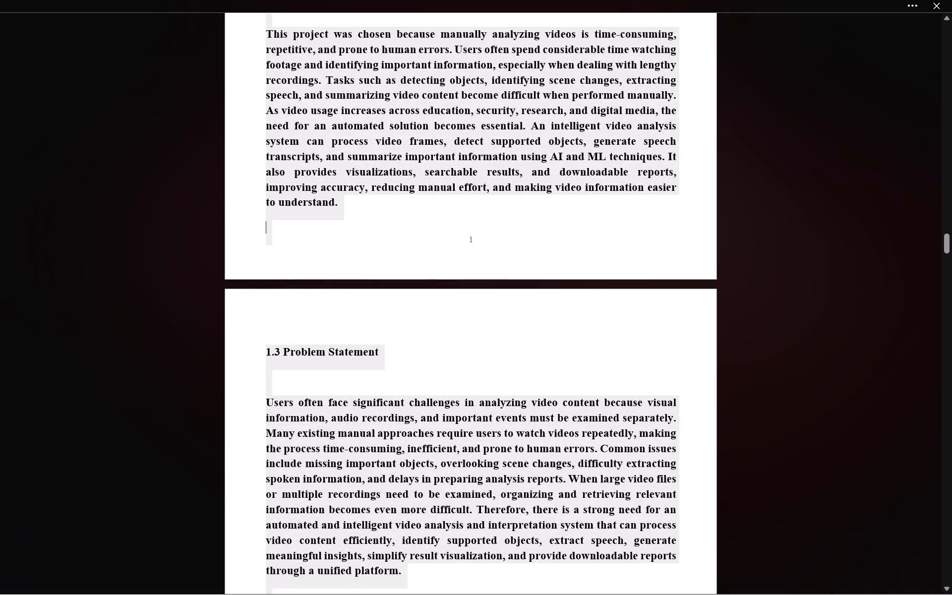
Set the font size of the pasted Introduction sections 1.1 to 1.3 to 12.
scroll(386, 224, "up", 4)
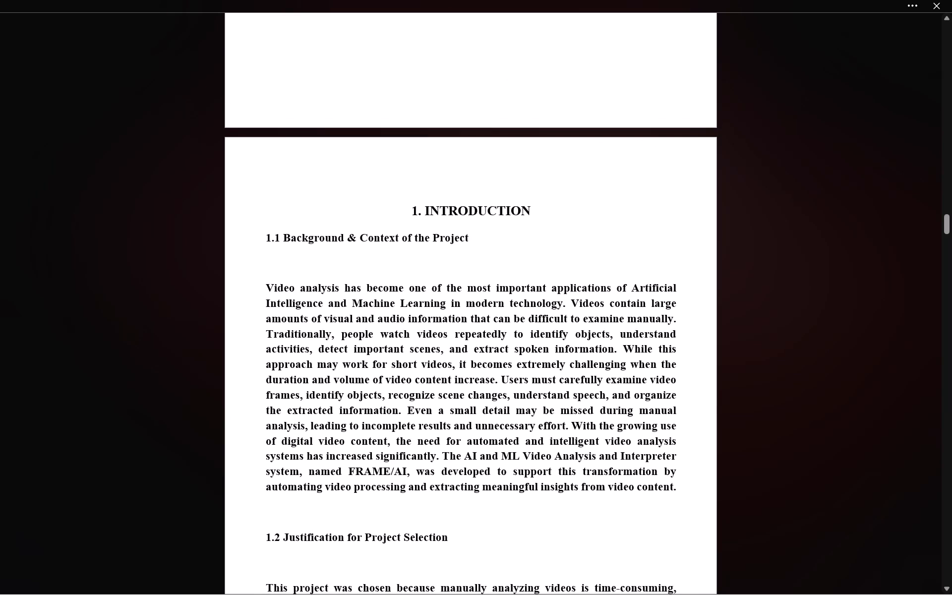
left_click_drag(267, 237, 510, 567)
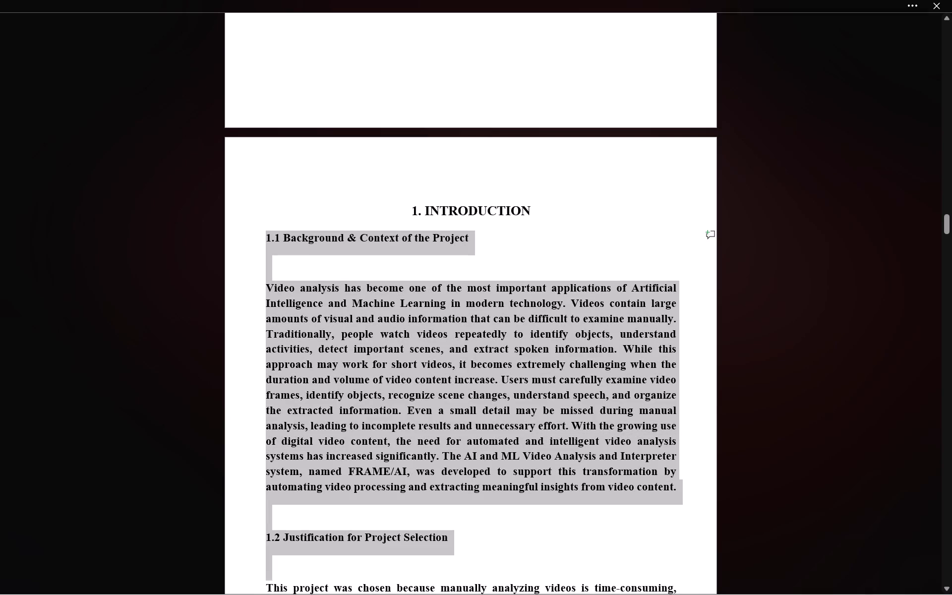
left_click_drag(510, 567, 510, 594)
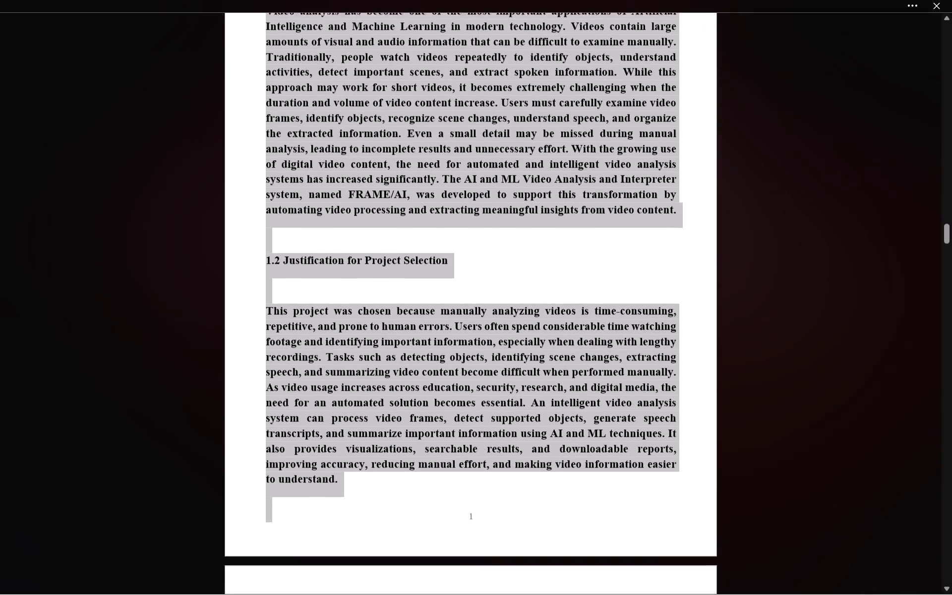
left_click_drag(510, 594, 547, 557)
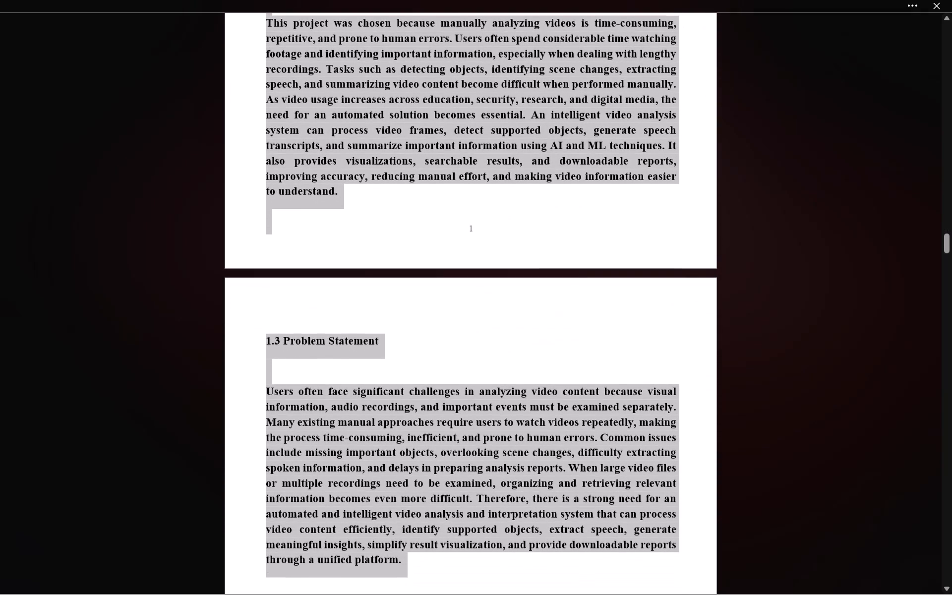
left_click_drag(547, 557, 472, 525)
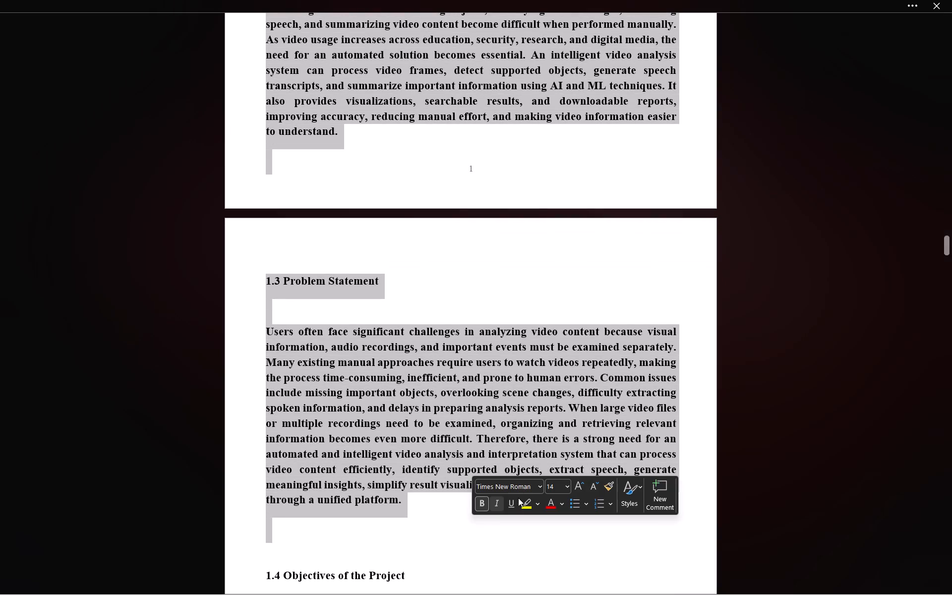
left_click(569, 486)
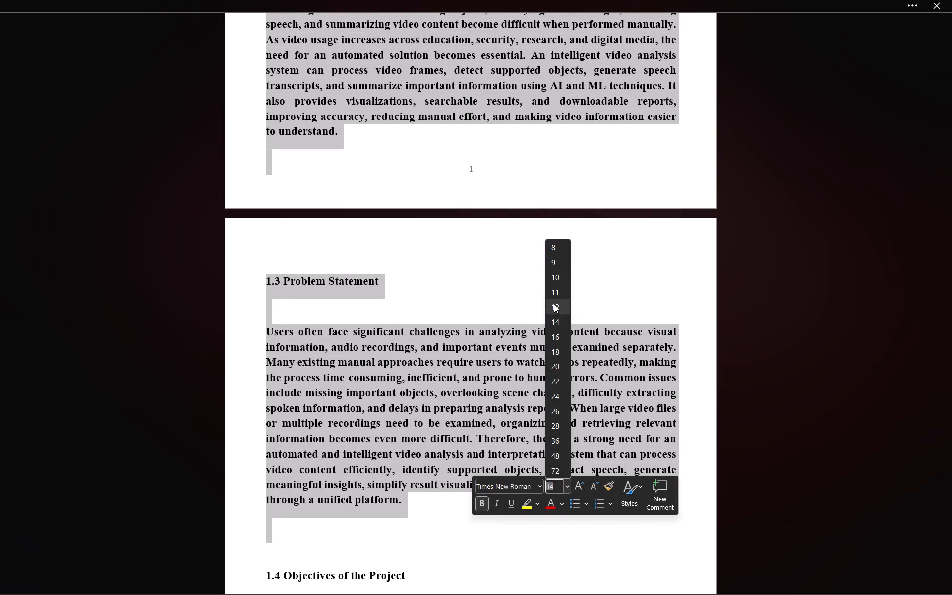
left_click(554, 304)
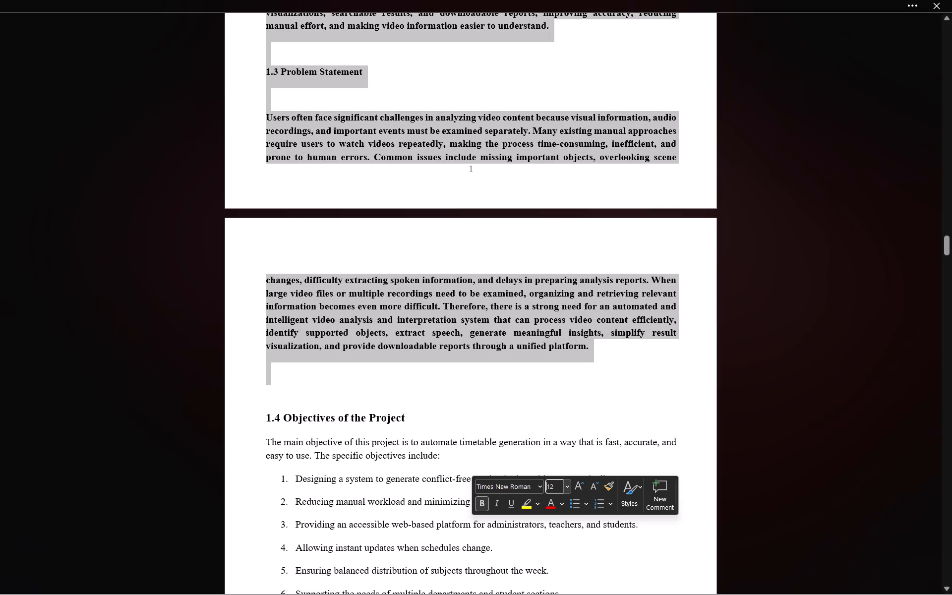
left_click(569, 489)
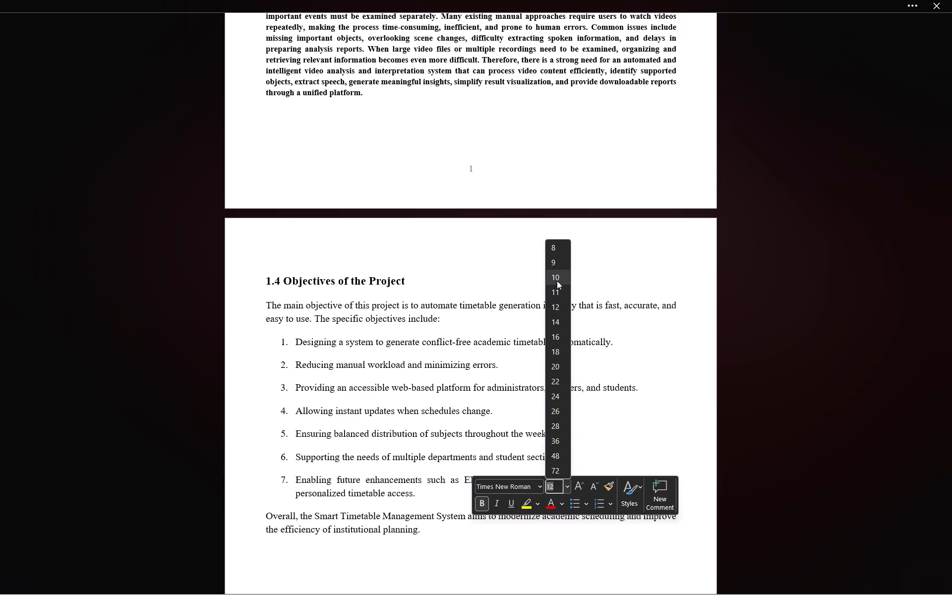
left_click(386, 350)
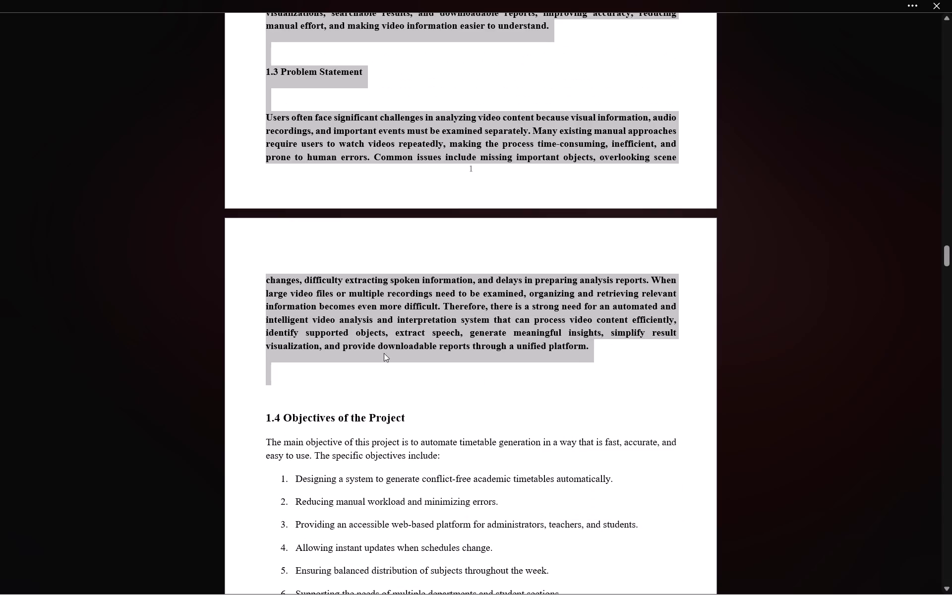
Set the font size to 12 for the 1.4 Objectives of the Project heading, its introductory paragraph and the first four objectives.
left_click(341, 402)
left_click_drag(267, 417, 454, 458)
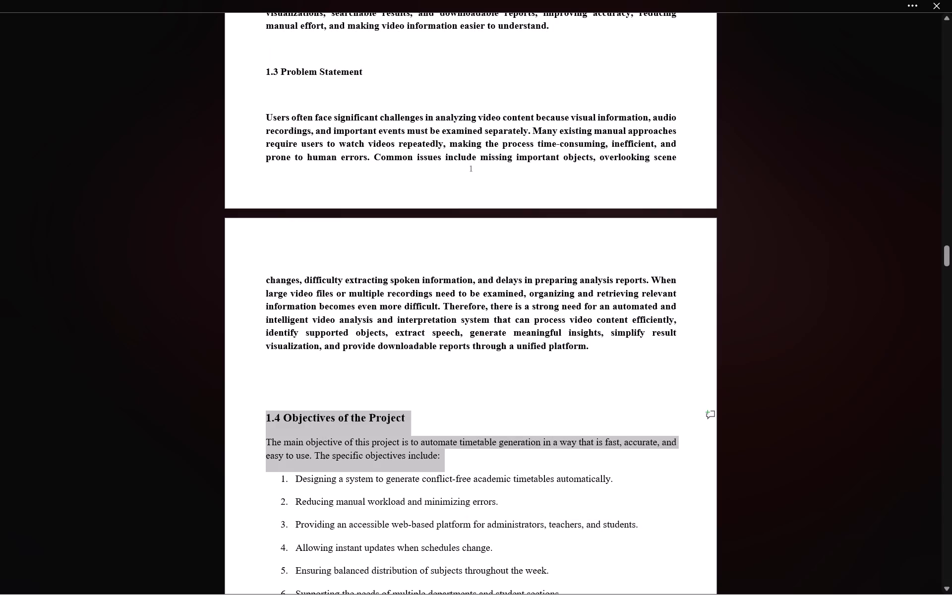
left_click_drag(454, 458, 435, 545)
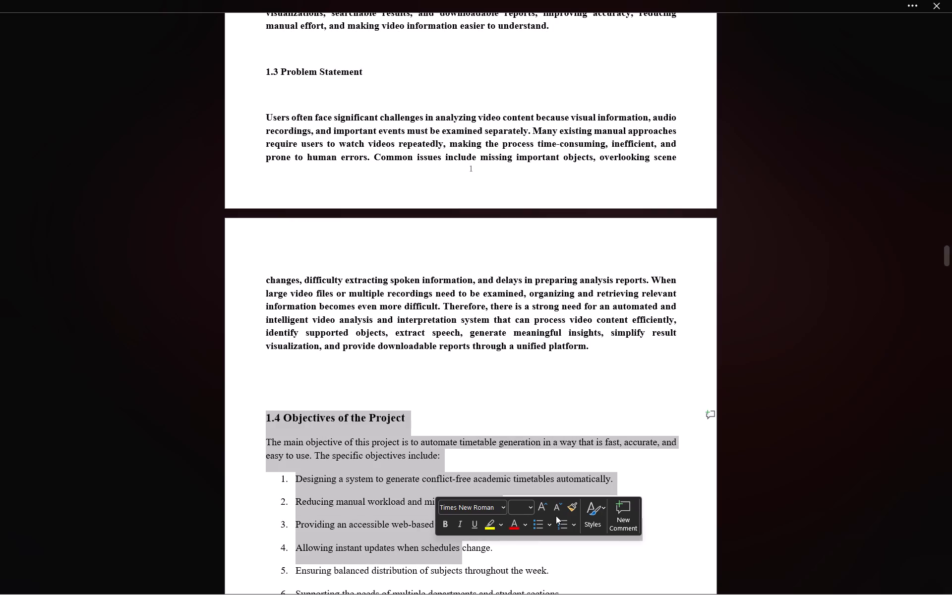
left_click(531, 508)
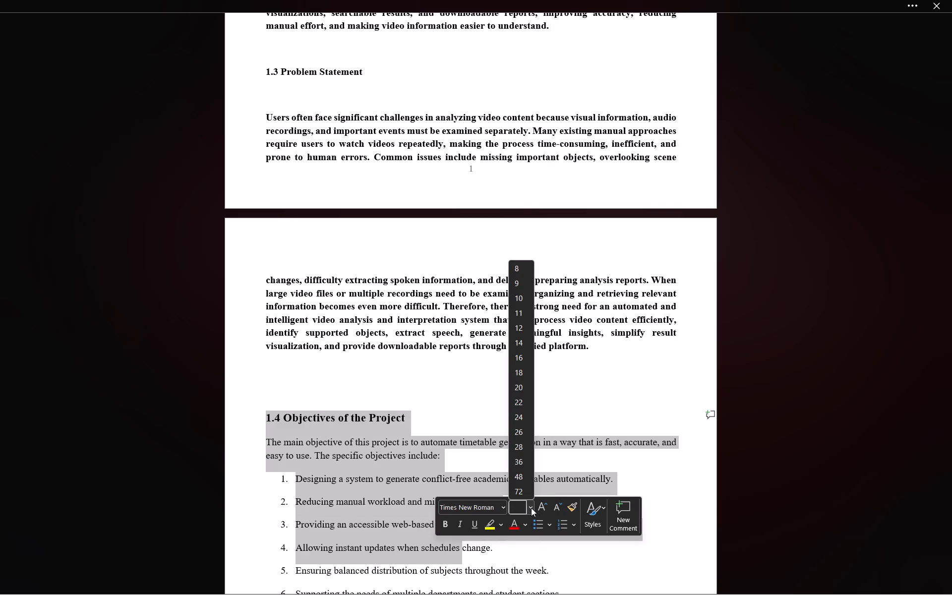
left_click(531, 508)
left_click_drag(531, 508, 515, 422)
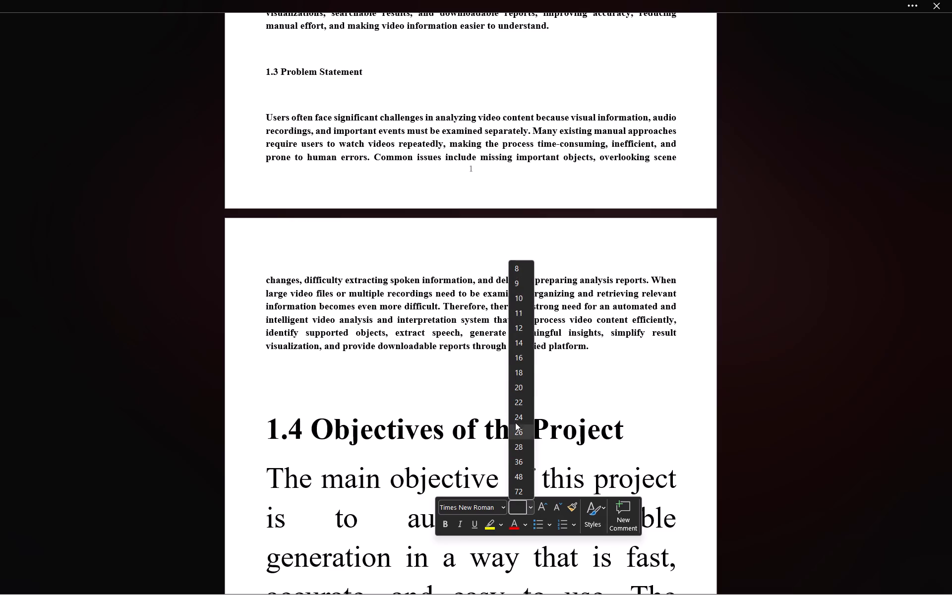
left_click_drag(515, 422, 517, 304)
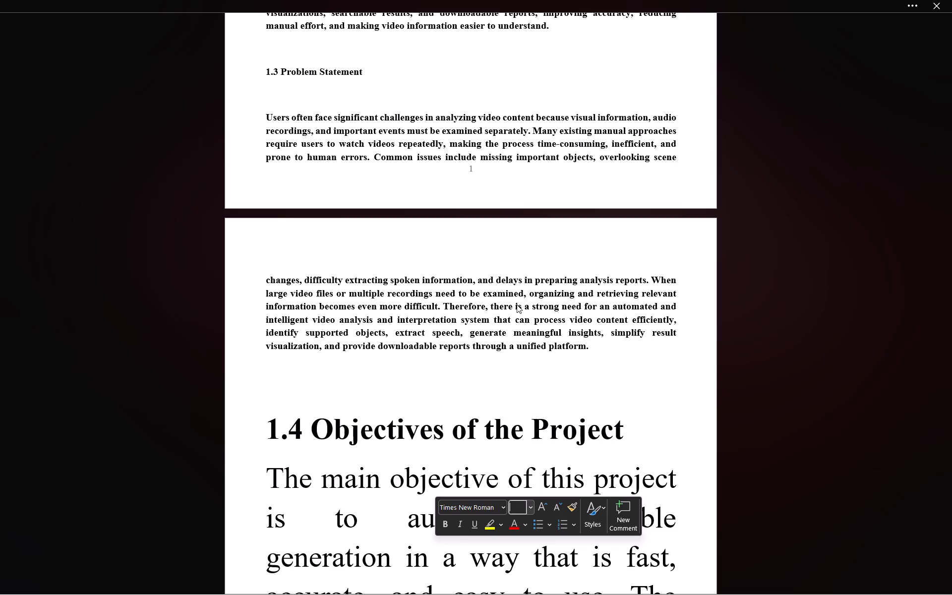
left_click(529, 507)
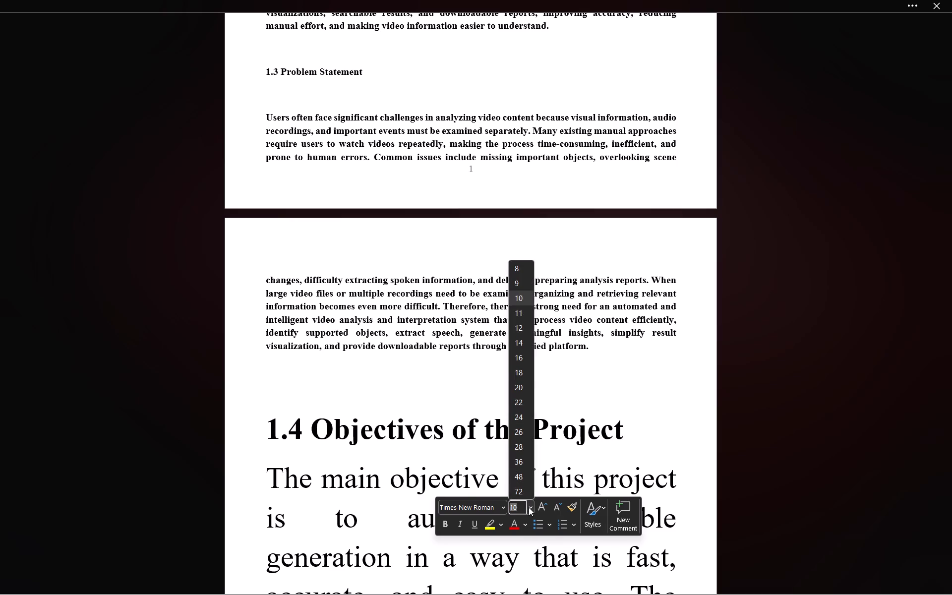
left_click(516, 325)
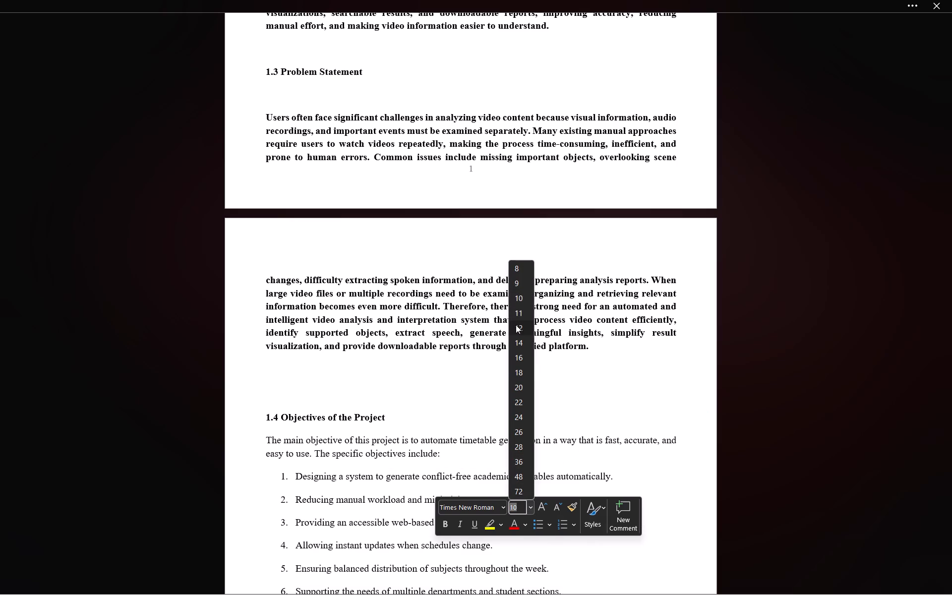
left_click(501, 391)
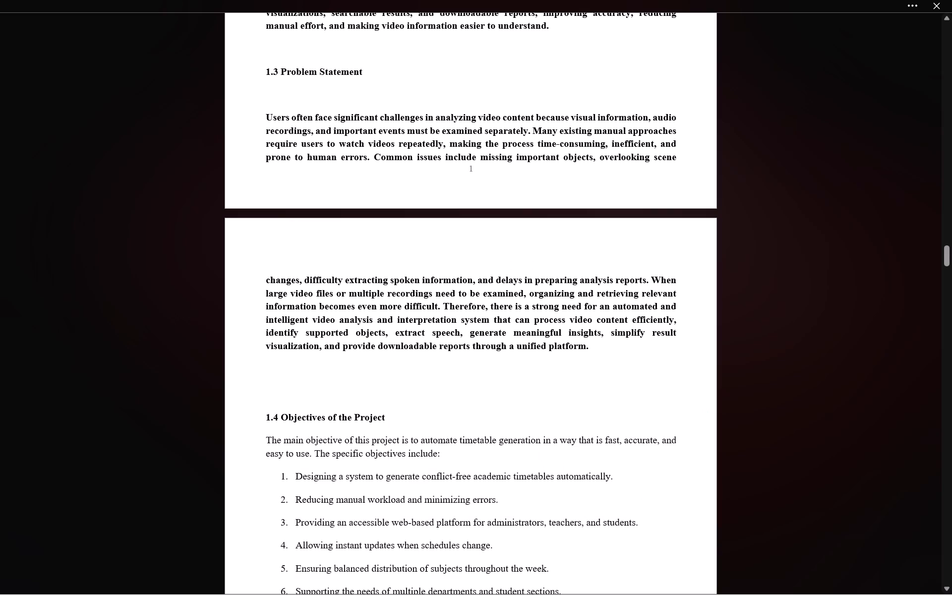
left_click_drag(391, 420, 312, 420)
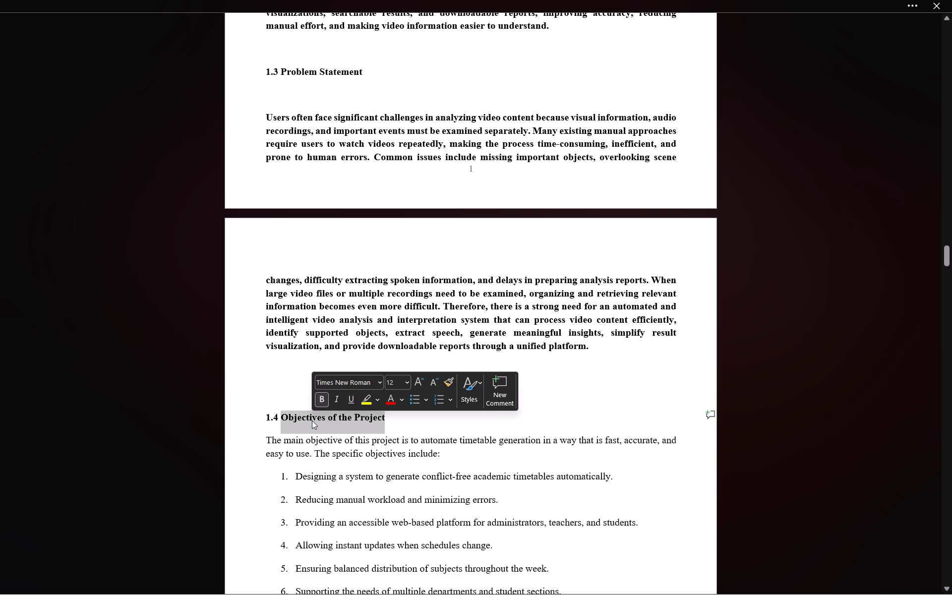
left_click(294, 385)
Set Introduction sections 1.1 to 1.3, headings included, in Times New Roman and remove their bold formatting.
scroll(322, 309, "up", 3)
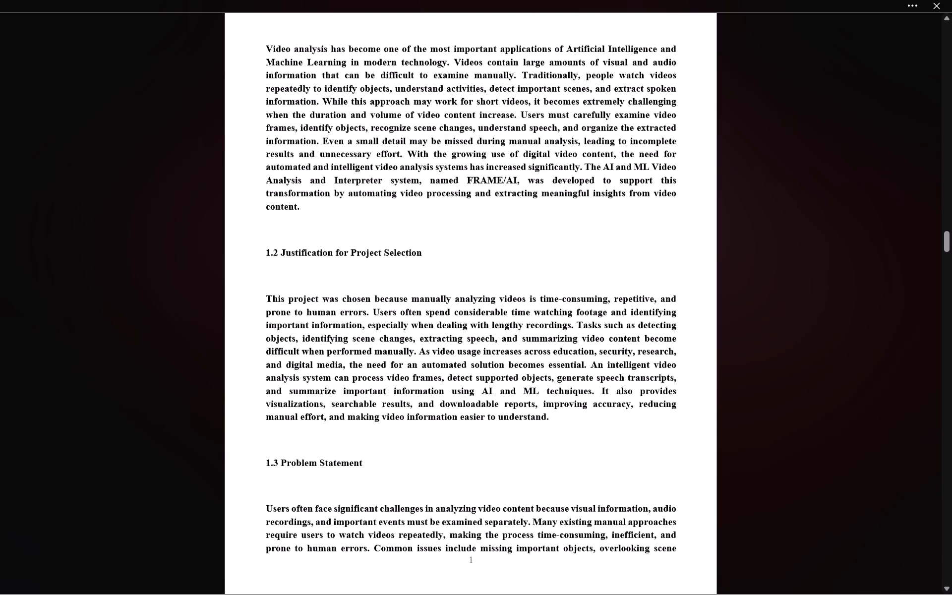
scroll(285, 227, "up", 1)
left_click_drag(264, 244, 450, 594)
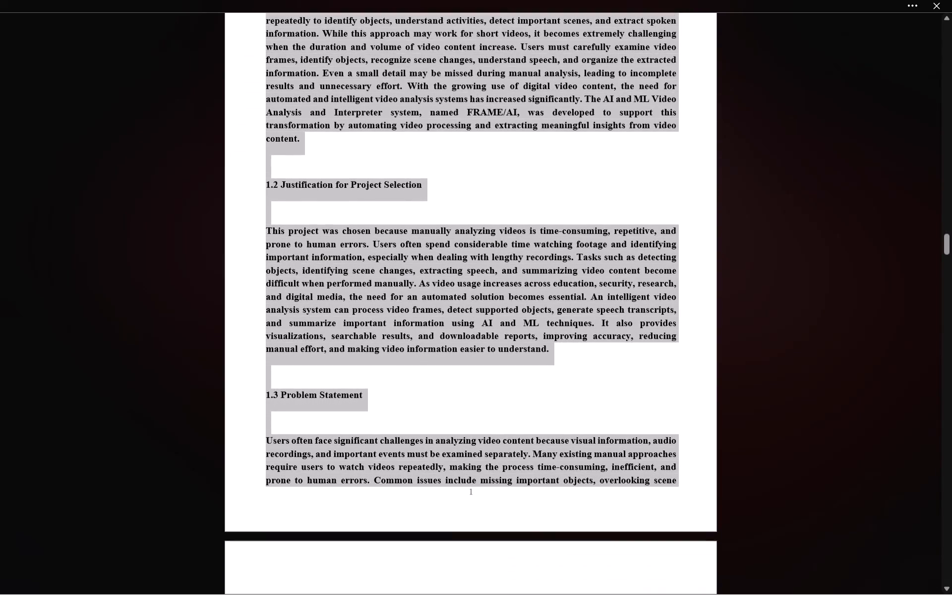
left_click_drag(450, 594, 601, 463)
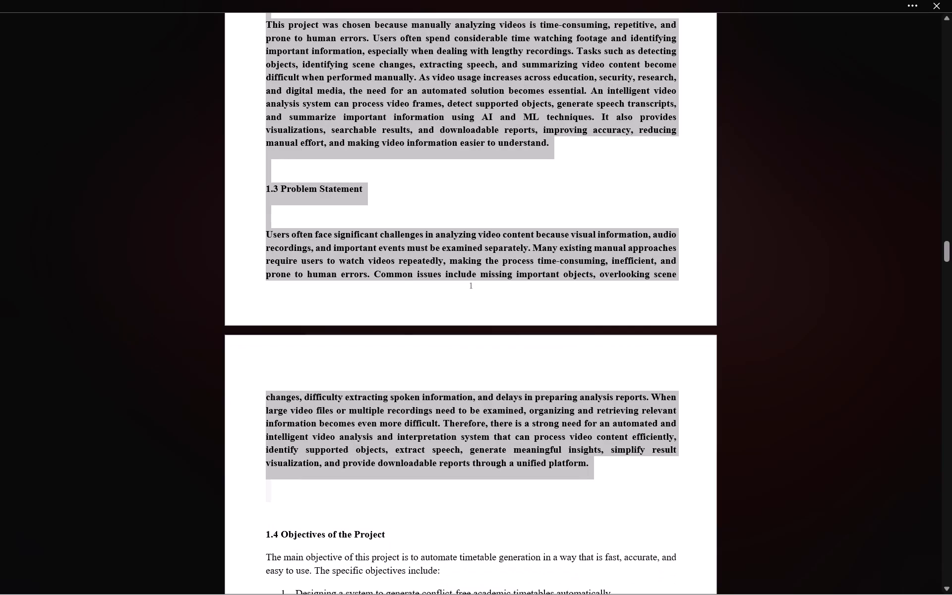
left_click_drag(601, 463, 590, 466)
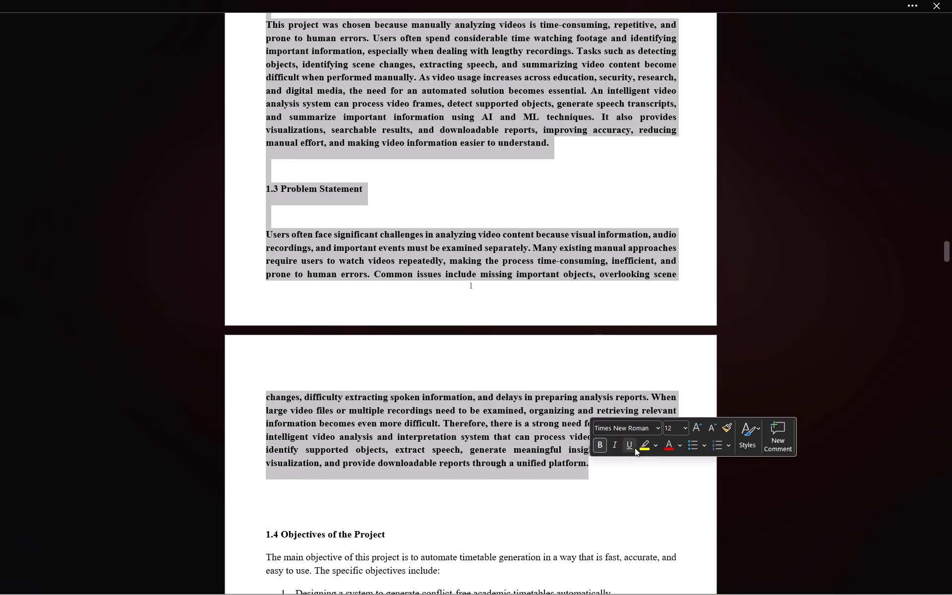
left_click(659, 430)
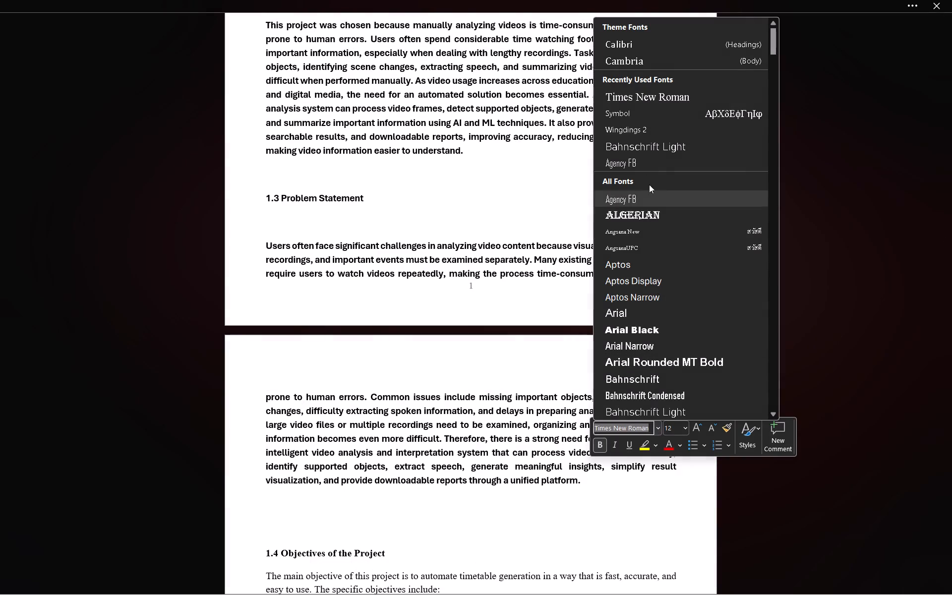
left_click(640, 101)
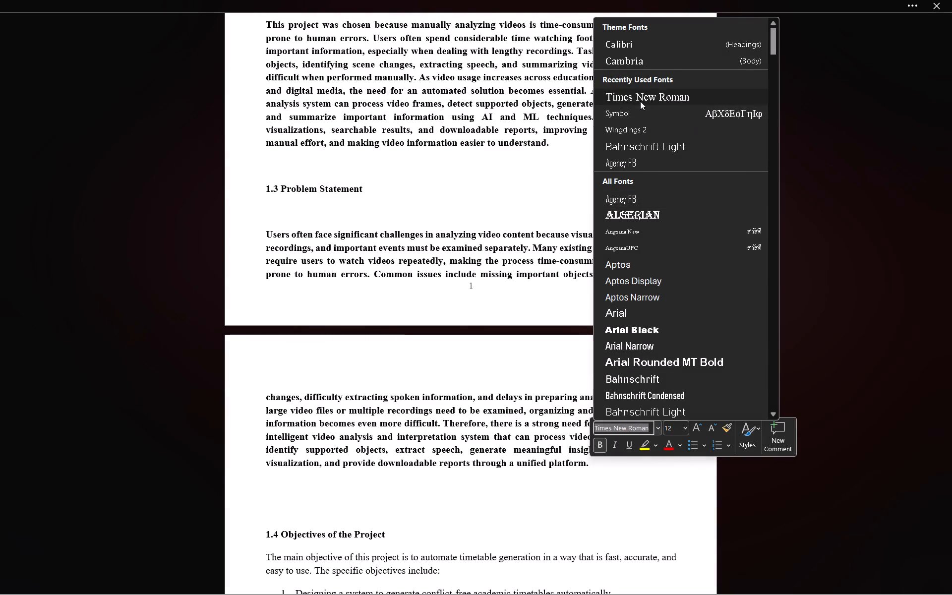
left_click(599, 444)
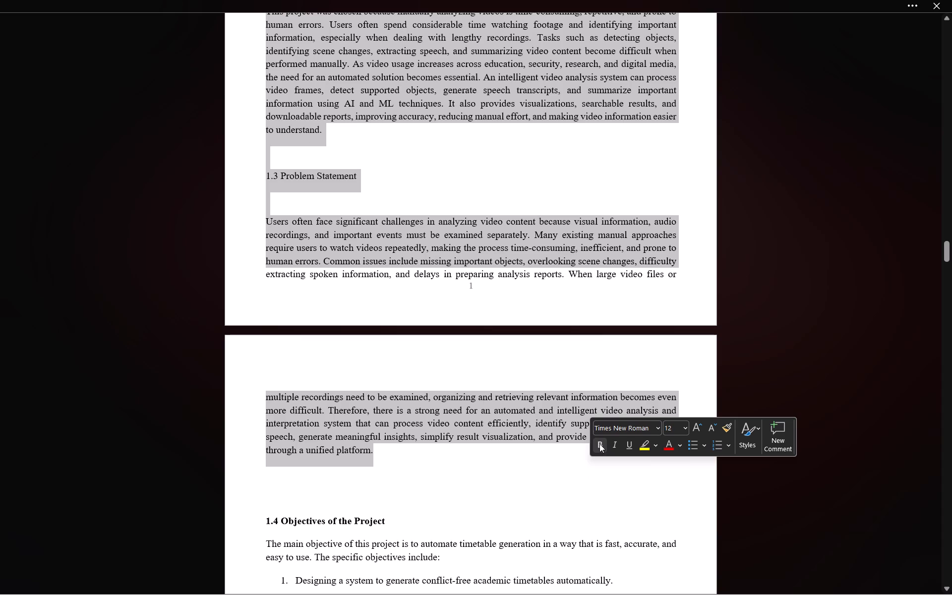
left_click(503, 483)
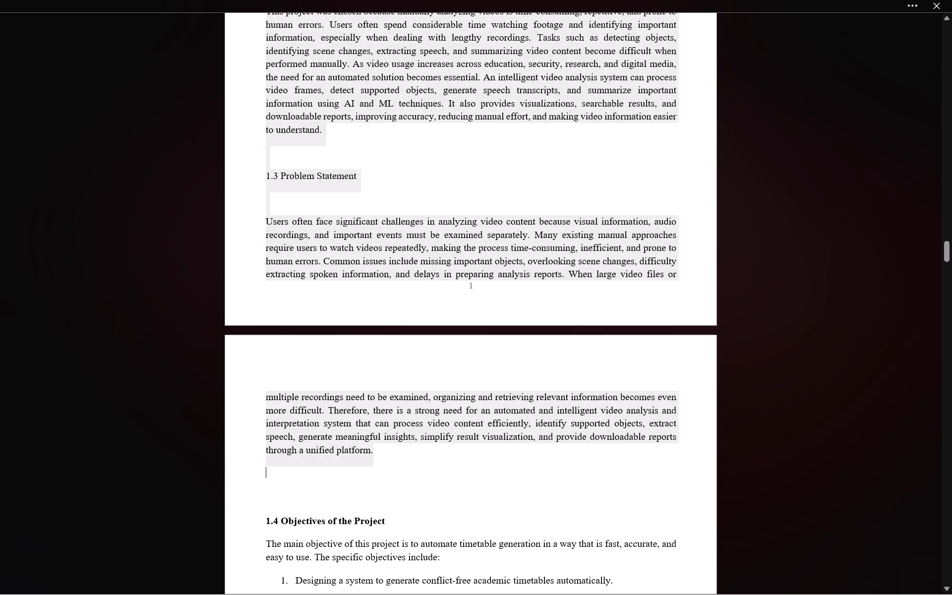
Delete the blank lines between the 1.3, 1.2 and 1.1 headings and their body paragraphs.
left_click(293, 204)
key("BackSpace")
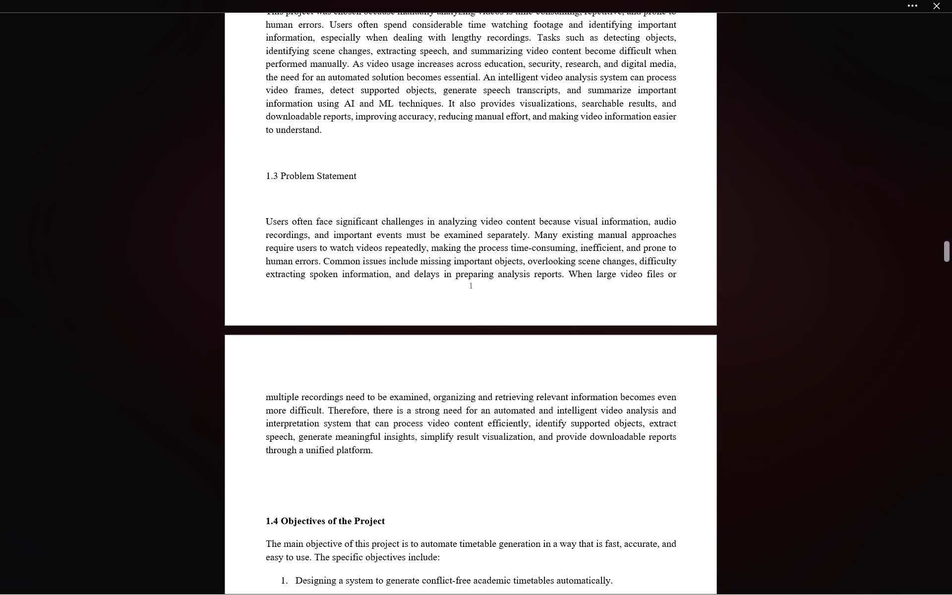
key("Down")
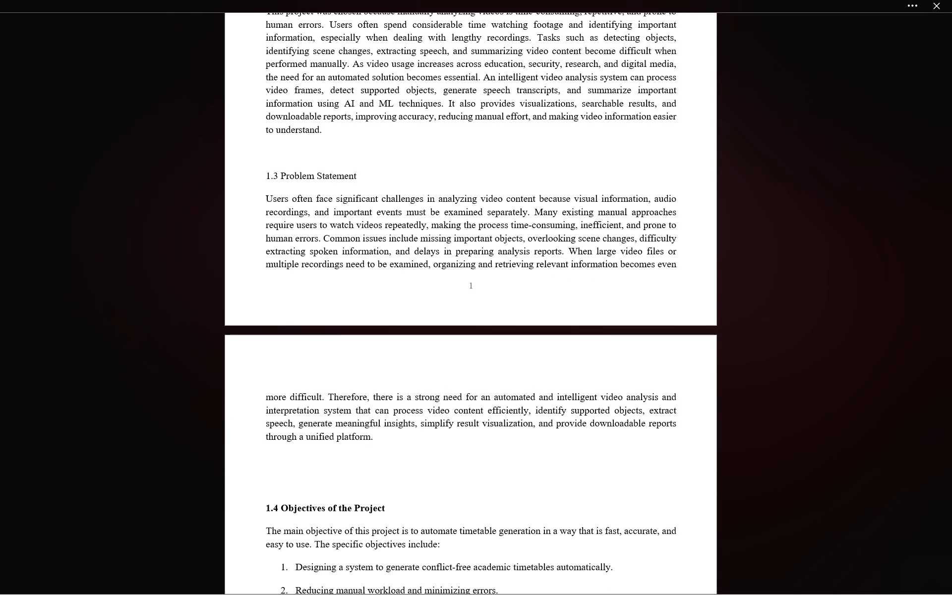
left_click(270, 186)
scroll(270, 186, "up", 2)
left_click(270, 186)
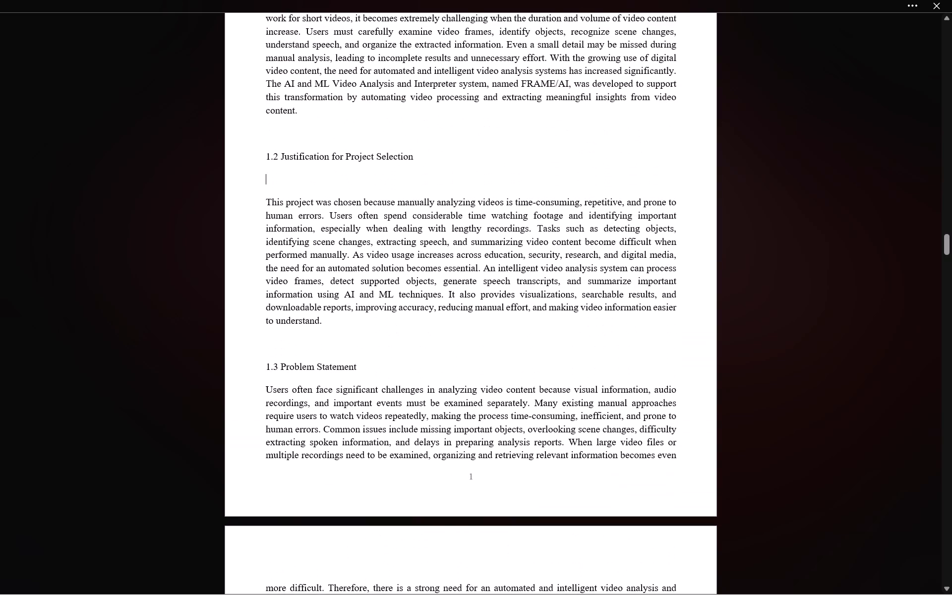
key("BackSpace")
scroll(270, 186, "up", 1)
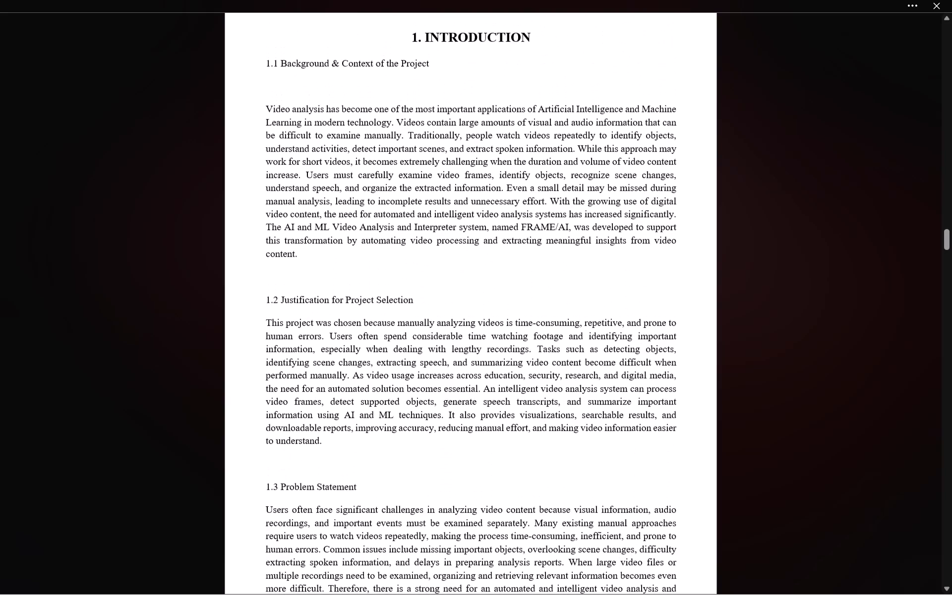
left_click(274, 89)
key("BackSpace")
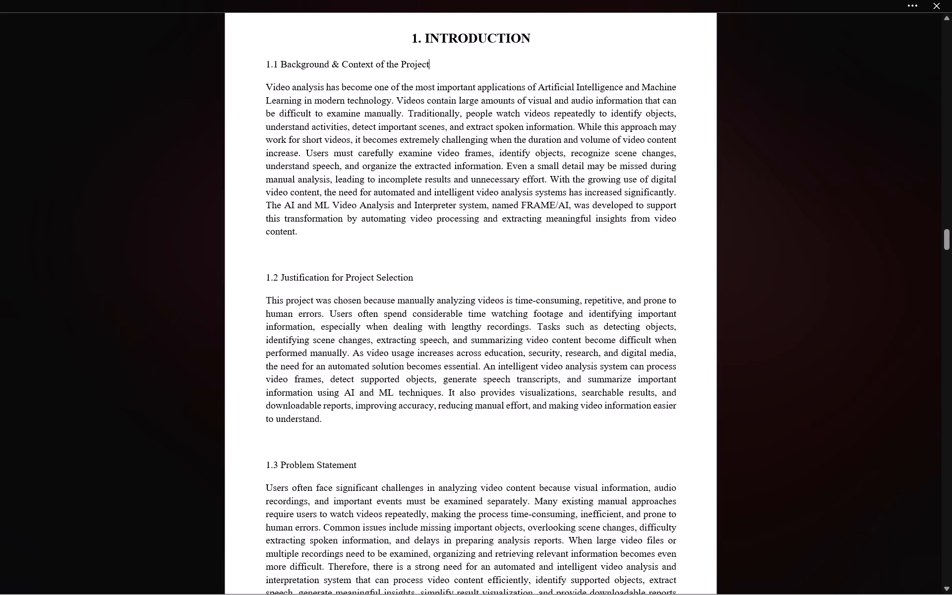
Make the 1.1 Background & Context of the Project heading bold and underlined.
left_click_drag(427, 63, 383, 72)
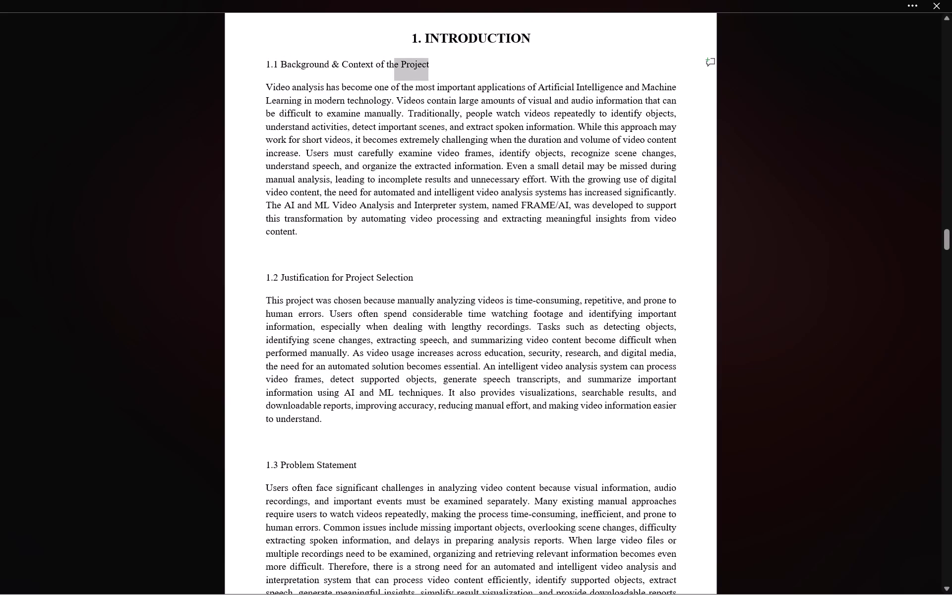
left_click_drag(383, 72, 263, 64)
left_click(297, 45)
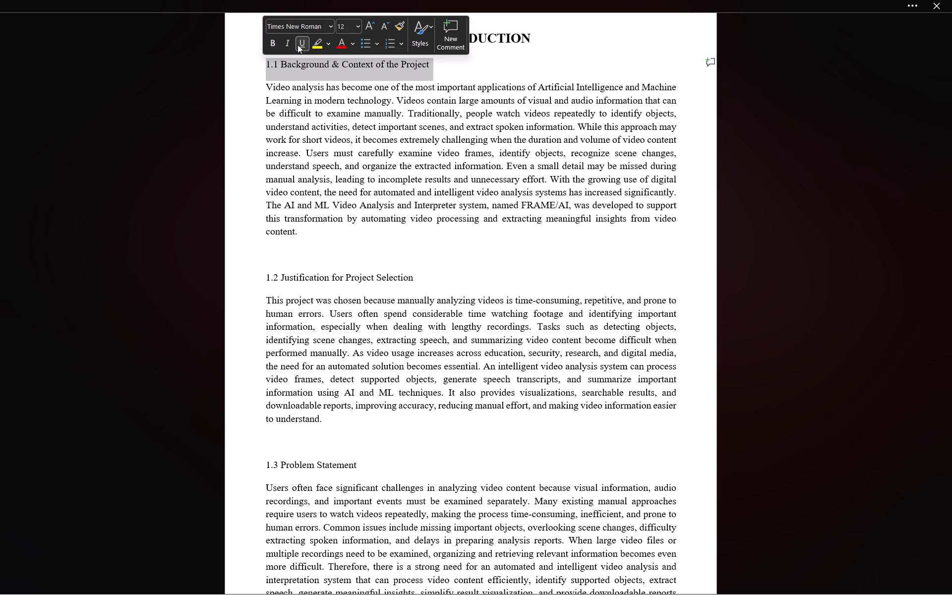
left_click(269, 45)
left_click(492, 68)
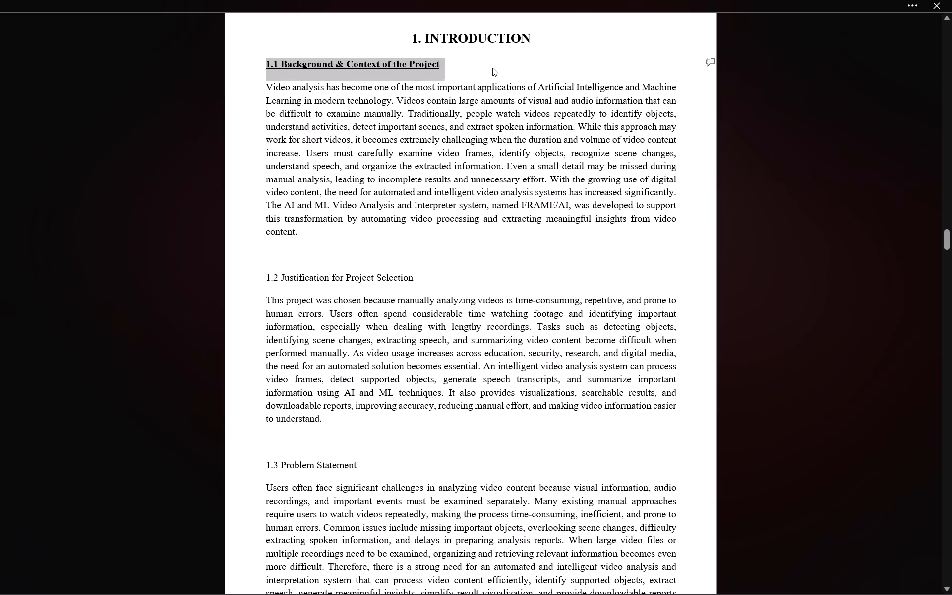
Delete the blank line above the 1.2 Justification for Project Selection heading.
left_click(328, 264)
key("BackSpace")
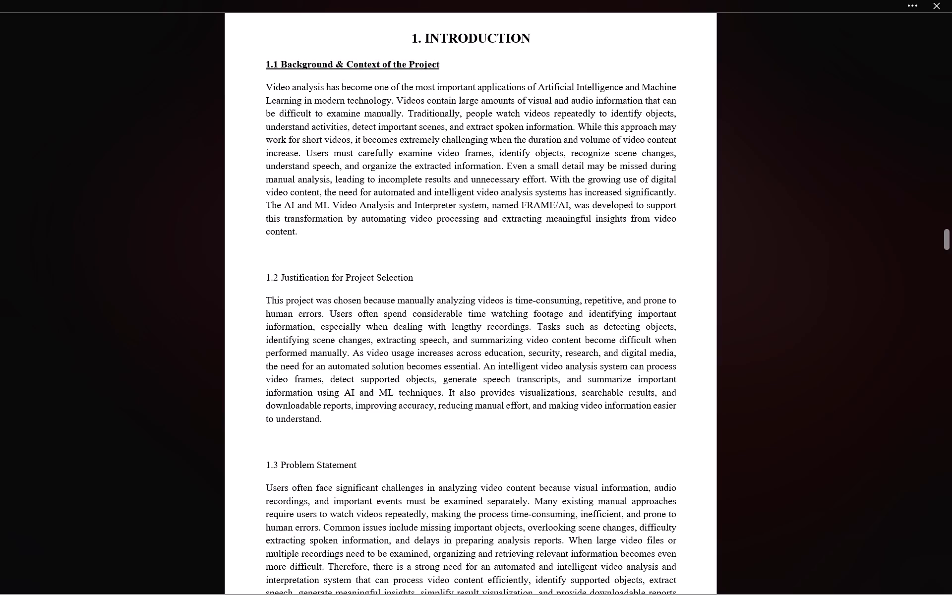
Make the 1.2 Justification for Project Selection heading bold and underlined.
left_click_drag(420, 256, 257, 248)
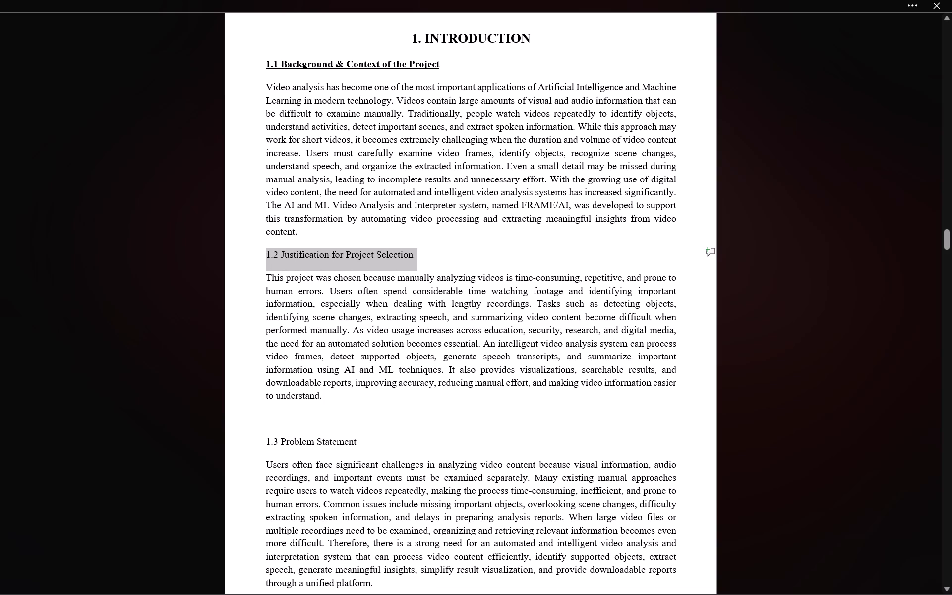
left_click_drag(257, 248, 256, 248)
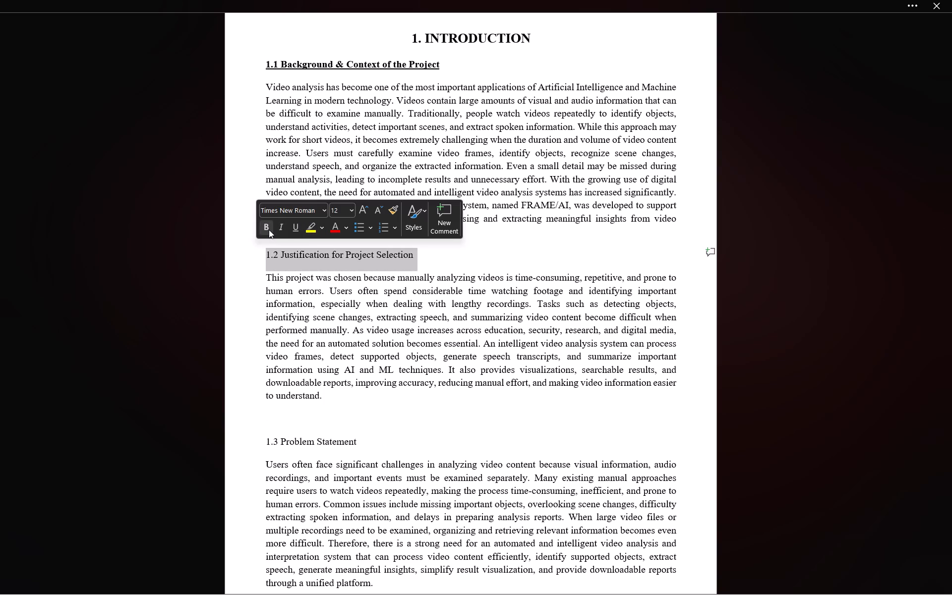
left_click(269, 230)
left_click(293, 232)
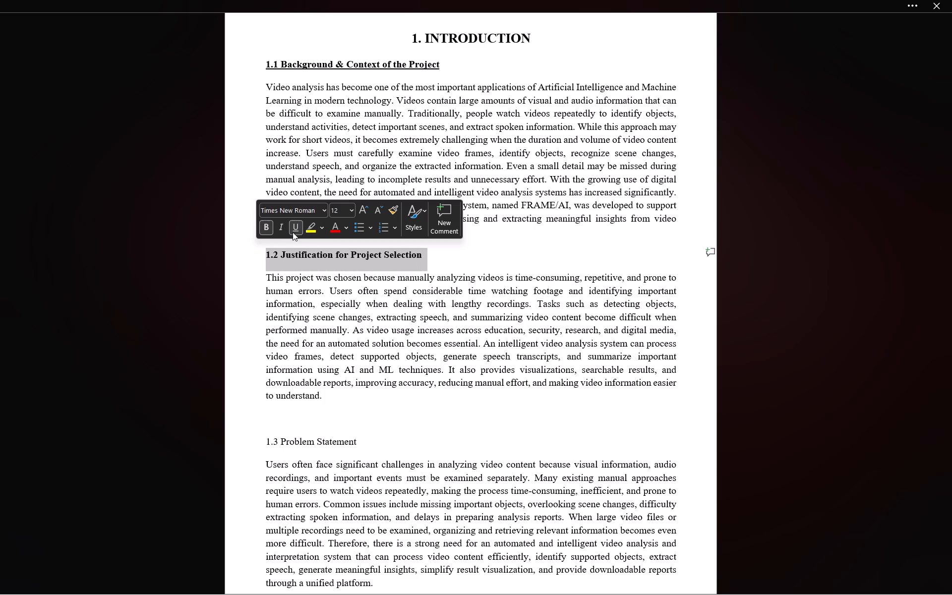
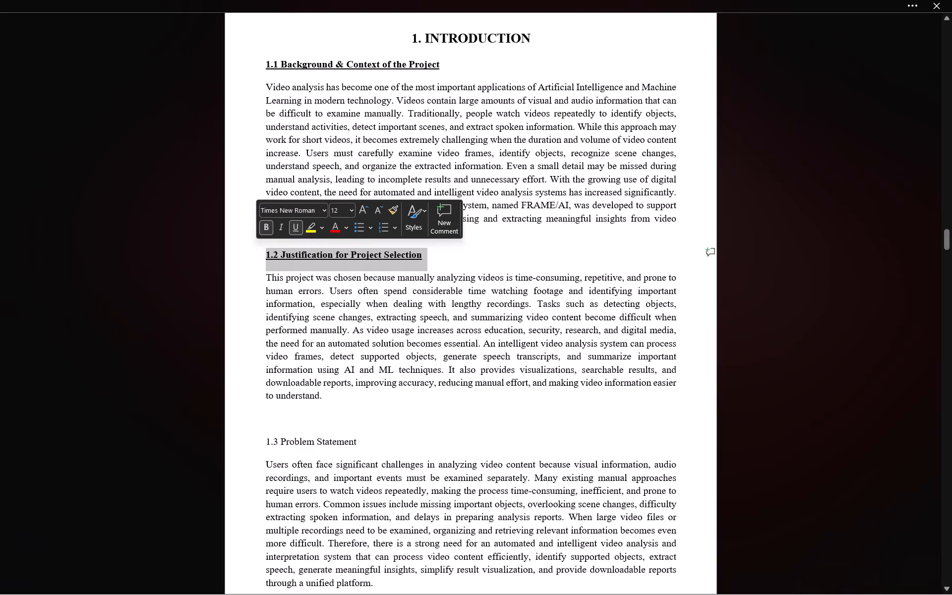
Delete the blank line above the 1.3 Problem Statement heading.
left_click(343, 420)
key("BackSpace")
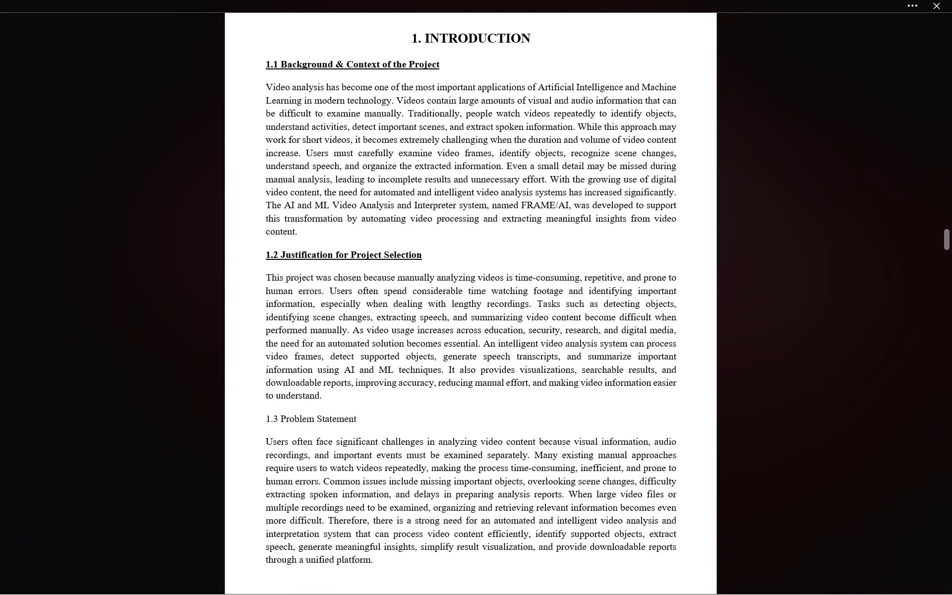
Make the 1.3 Problem Statement heading bold and underlined.
left_click_drag(357, 419, 263, 419)
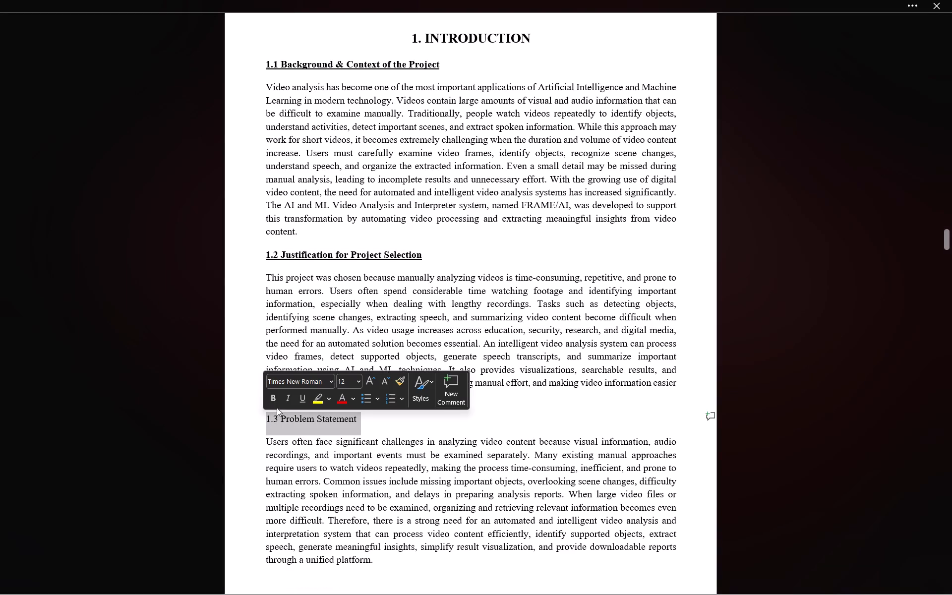
left_click(274, 404)
left_click(304, 398)
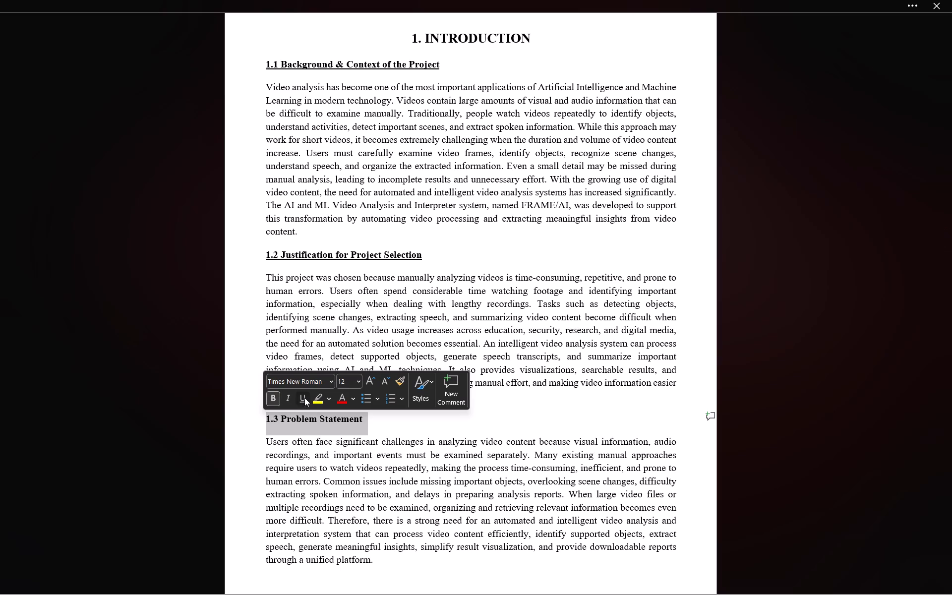
left_click(485, 422)
Copy the whole 1.4 Objectives of the Project section, from its heading through the closing paragraph about the Smart Timetable Management System.
scroll(398, 485, "down", 2)
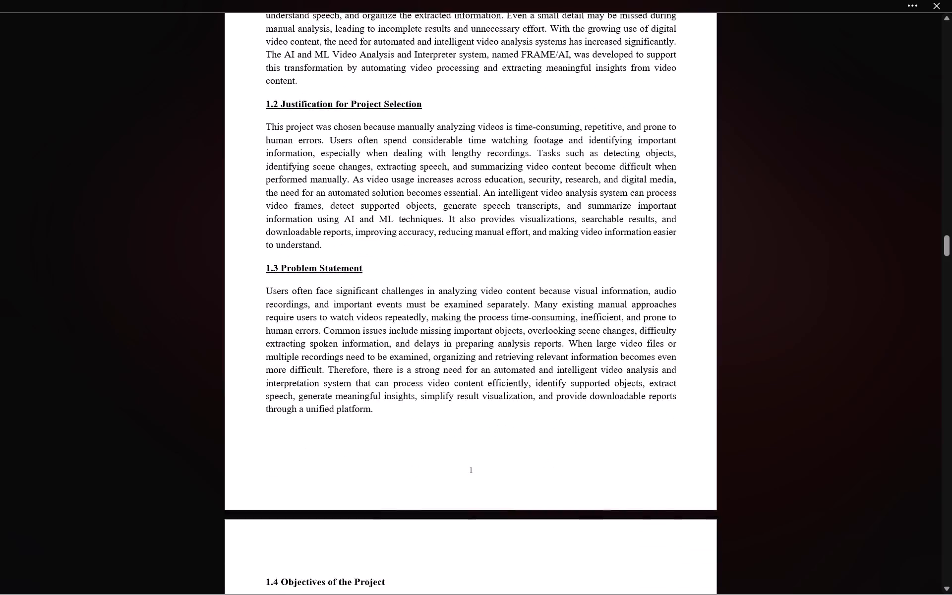
scroll(398, 485, "down", 2)
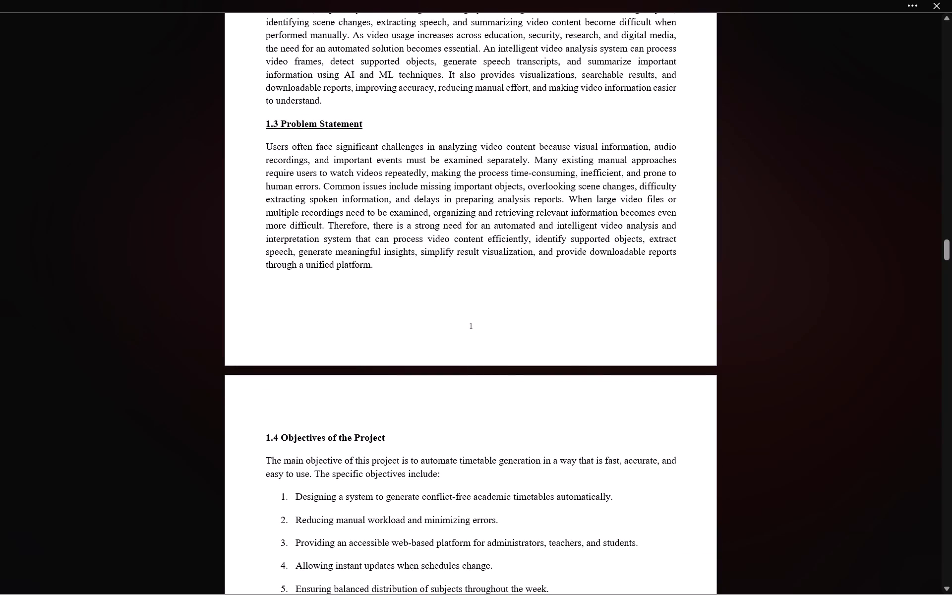
left_click_drag(266, 435, 686, 594)
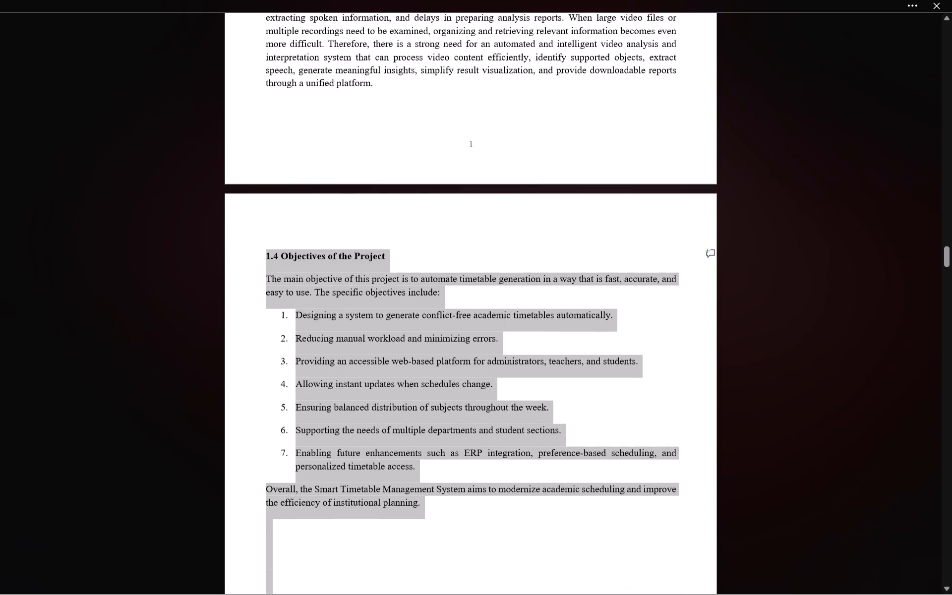
left_click_drag(686, 594, 541, 409)
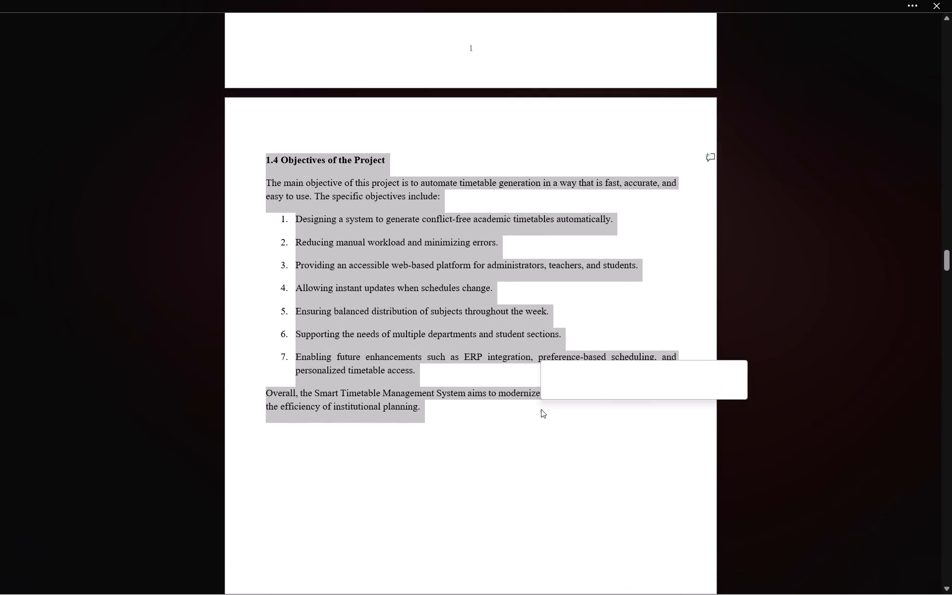
key("ctrl+c")
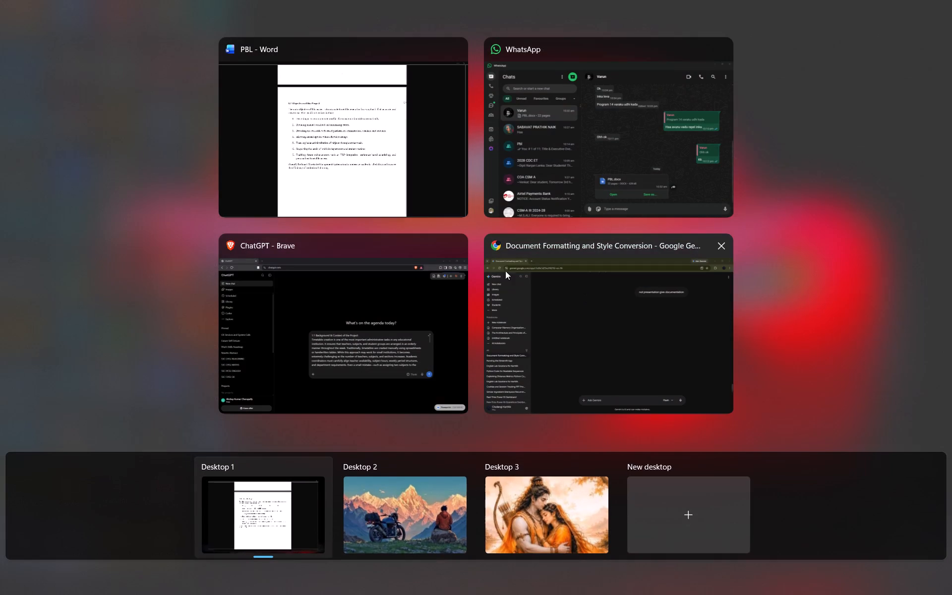
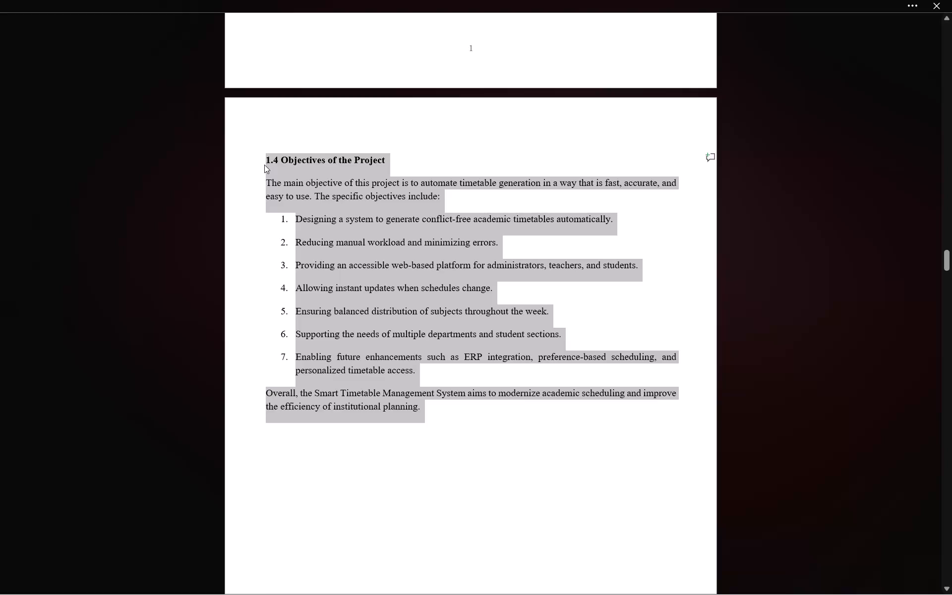
Replace the selected 1.4 Objectives of the Project section with the copied video analysis version of the text.
key("ctrl+v")
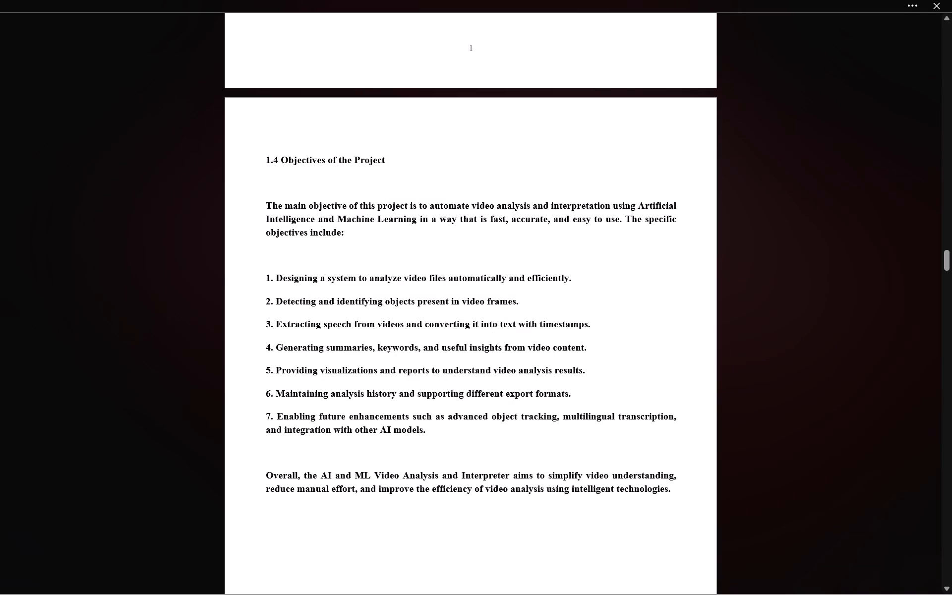
Remove the bold formatting from the whole 1.4 Objectives of the Project section, including its heading, numbered objectives and closing paragraph.
left_click_drag(265, 160, 547, 482)
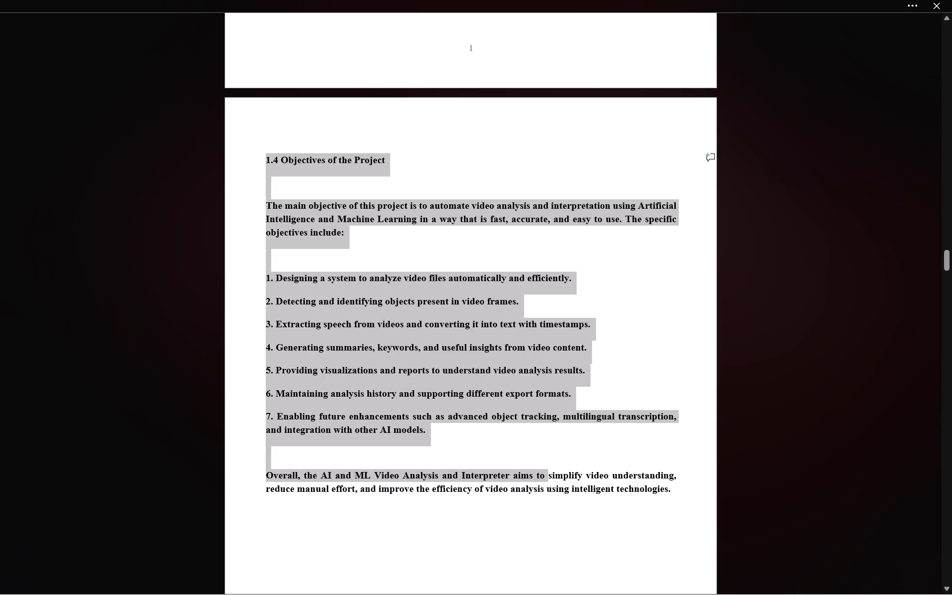
left_click_drag(547, 482, 748, 485)
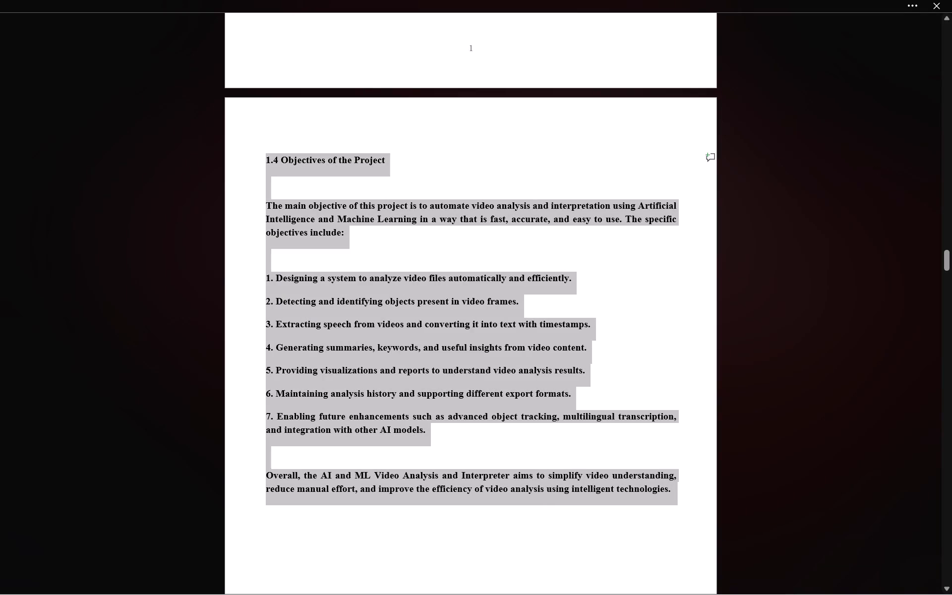
left_click_drag(748, 485, 728, 486)
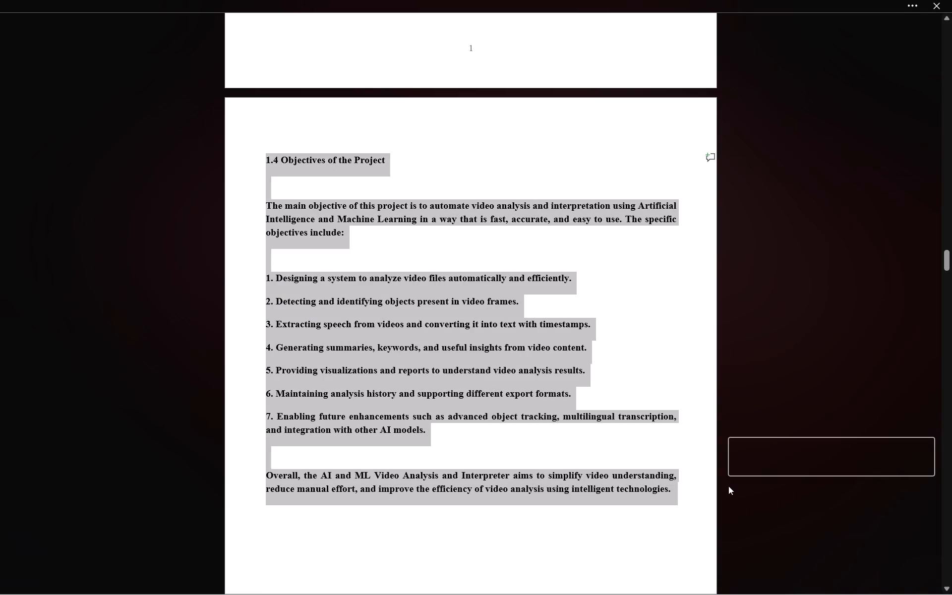
left_click(739, 464)
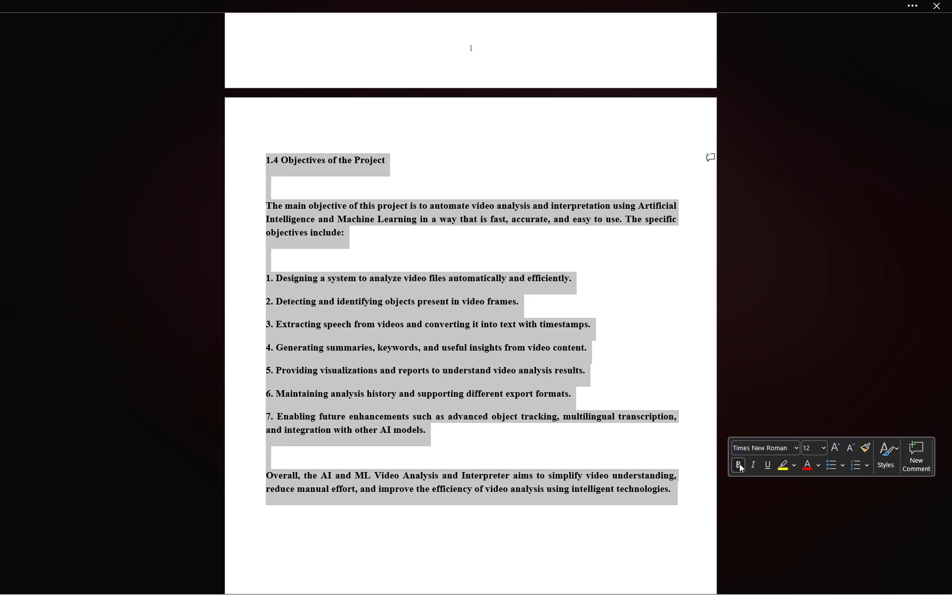
Delete the blank lines above the closing paragraph, above the first numbered objective and below the heading in section 1.4.
left_click(331, 454)
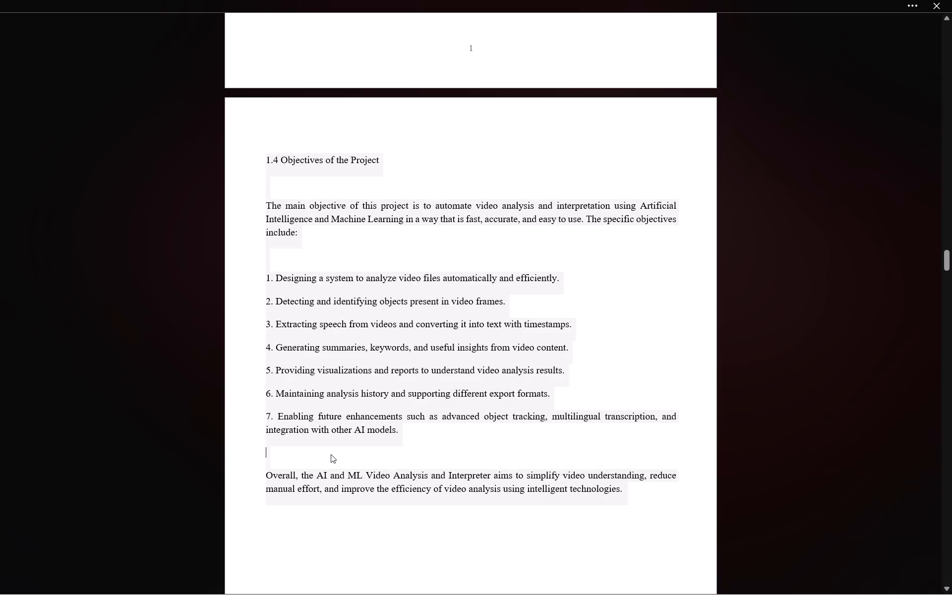
key("BackSpace")
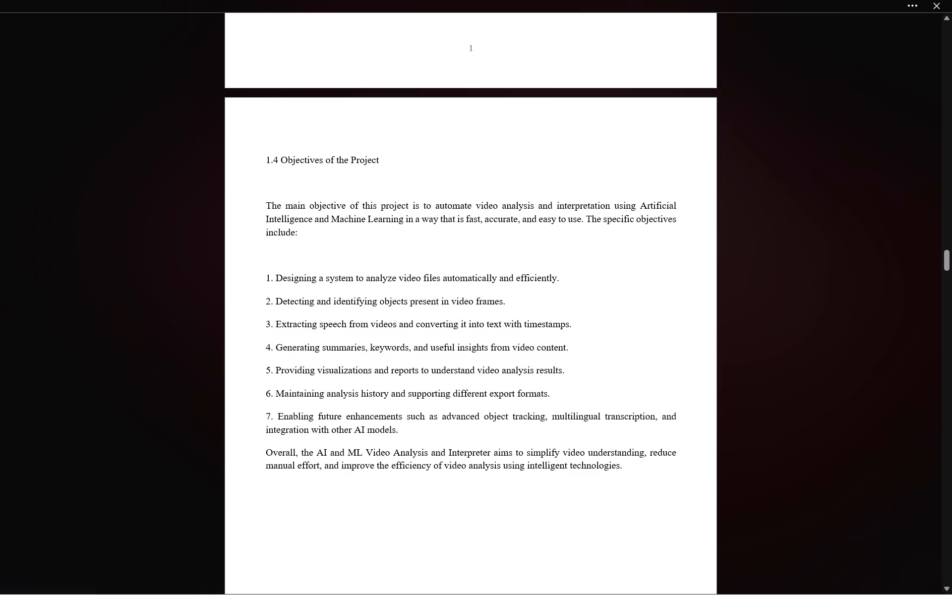
left_click(278, 257)
key("BackSpace")
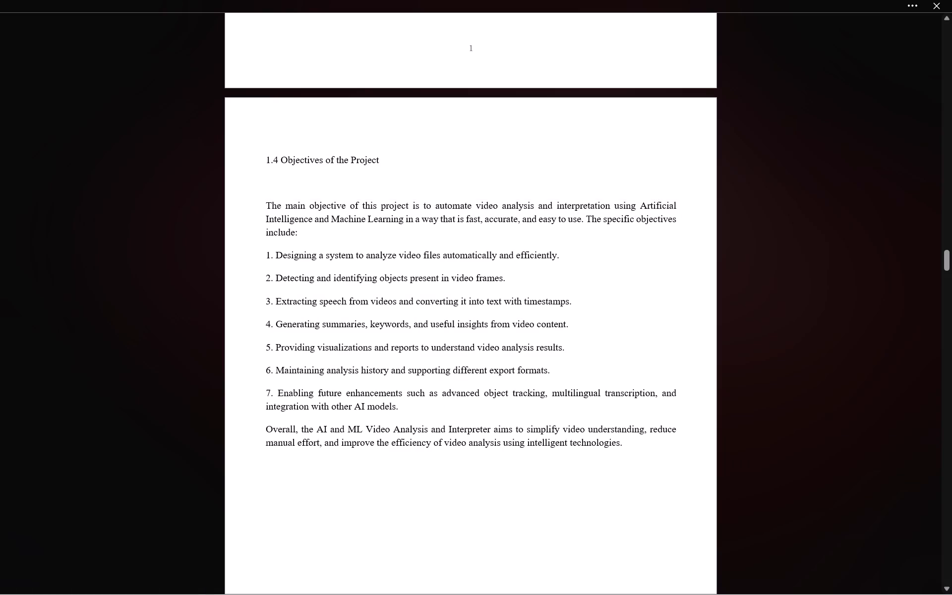
left_click(281, 185)
key("BackSpace")
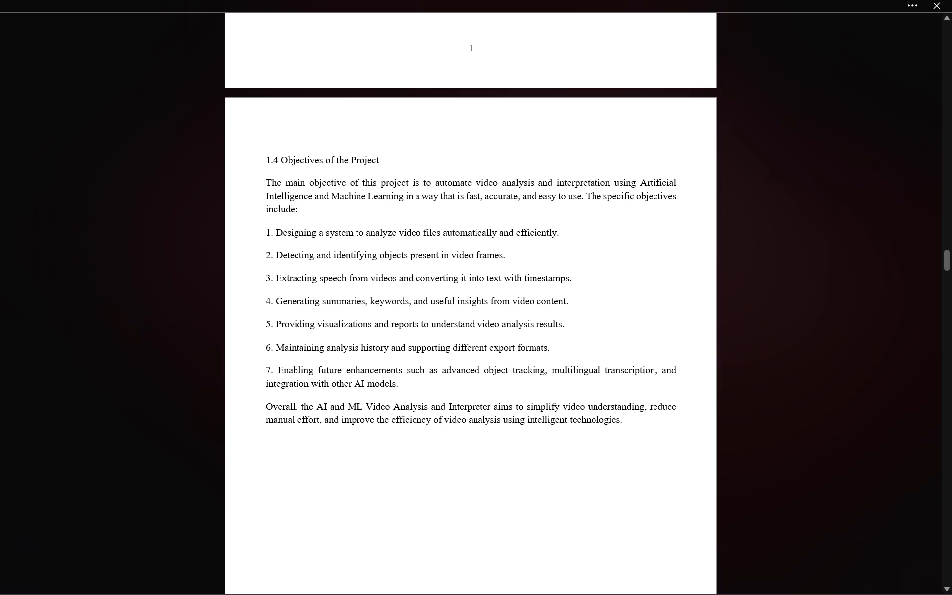
Make the 1.4 Objectives of the Project heading bold and underlined.
left_click_drag(376, 163, 291, 141)
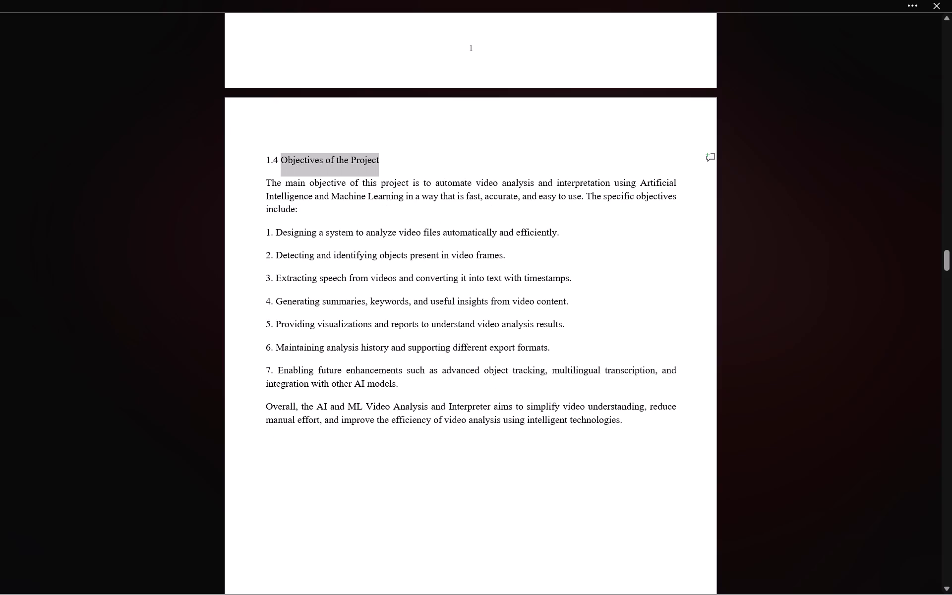
left_click_drag(291, 141, 256, 141)
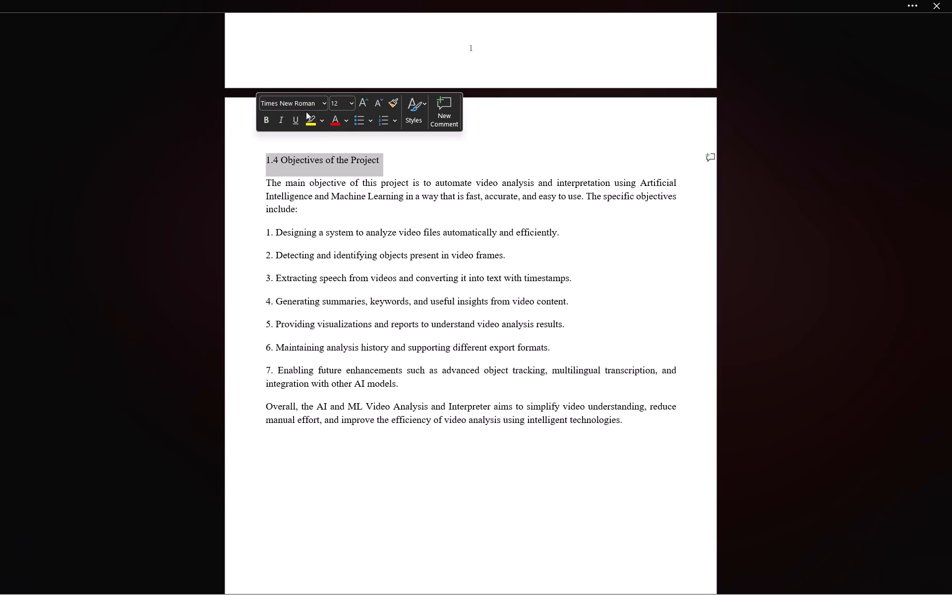
left_click(268, 120)
left_click(294, 123)
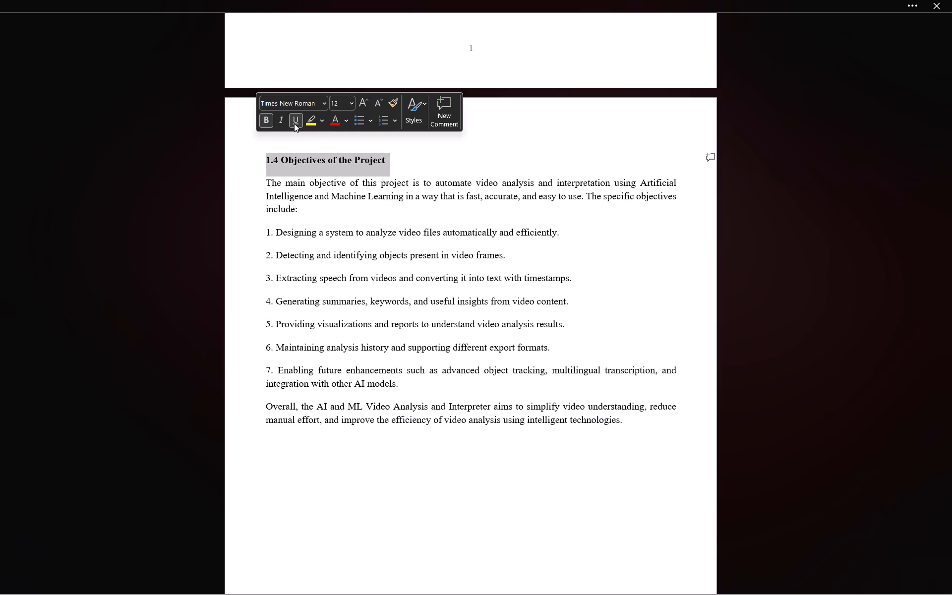
left_click(446, 159)
Copy the whole 2. Literature Review / Related Work section, from its heading to the paragraph ending "the entire timetable".
scroll(439, 228, "down", 3)
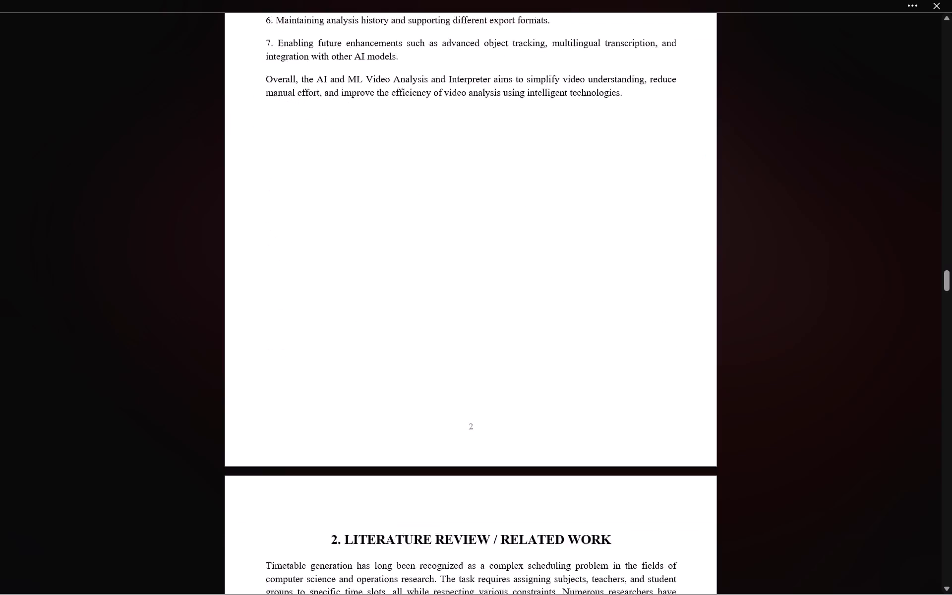
scroll(439, 228, "down", 1)
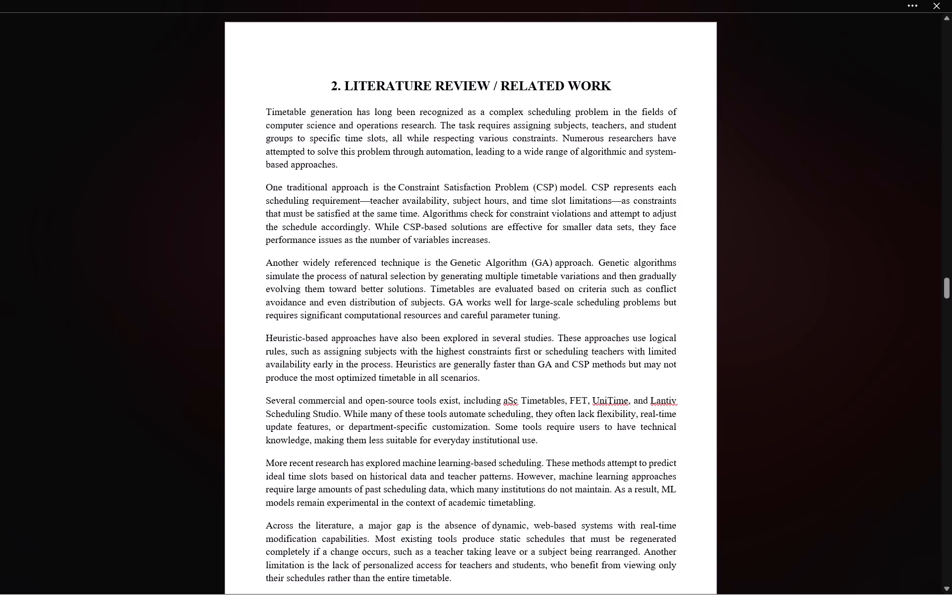
left_click_drag(330, 84, 593, 466)
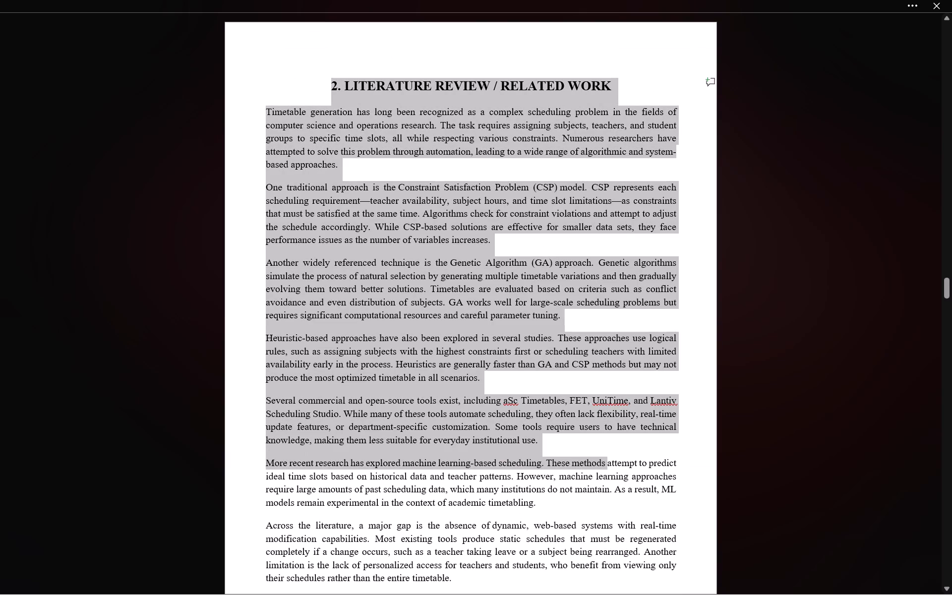
left_click_drag(593, 466, 592, 564)
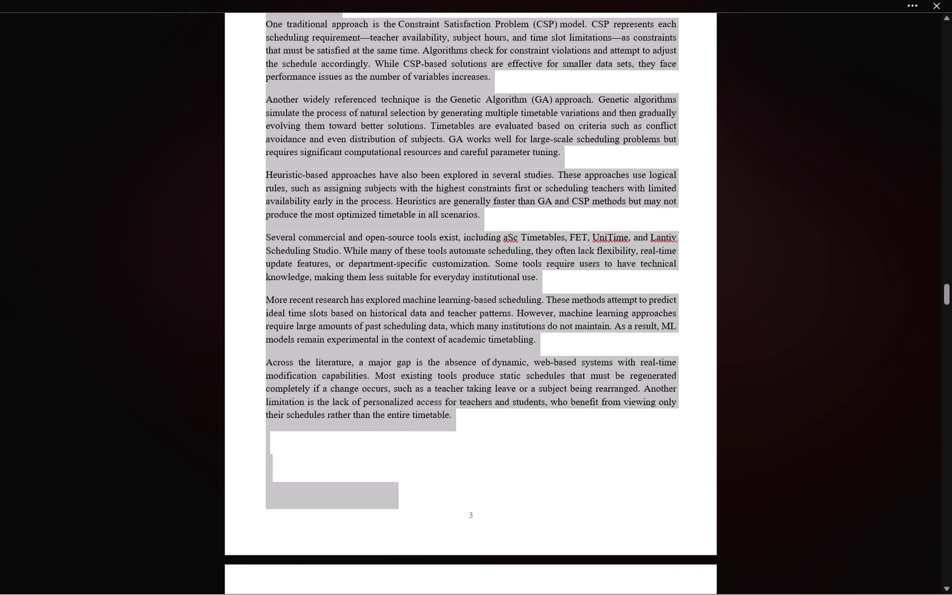
left_click_drag(592, 564, 471, 415)
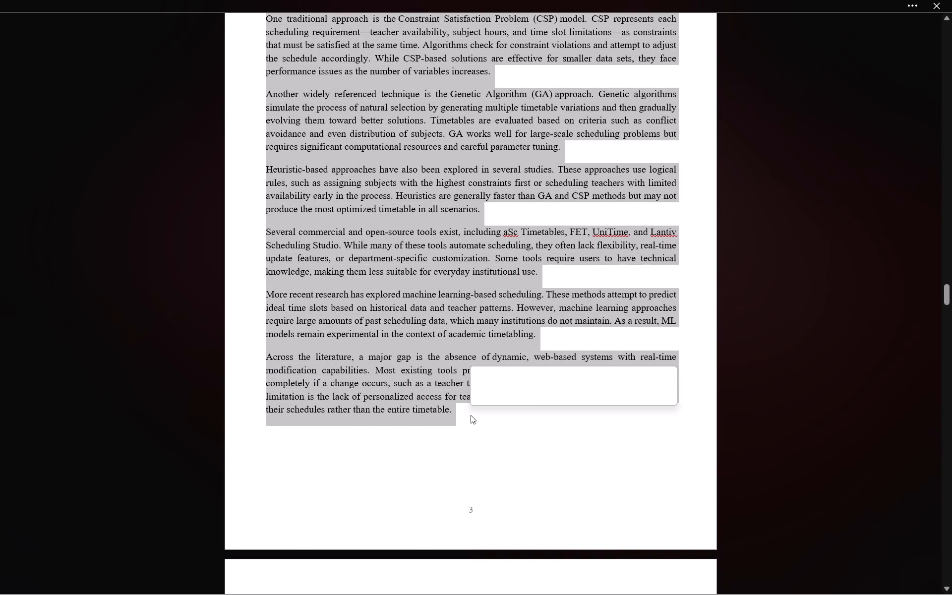
key("ctrl+c")
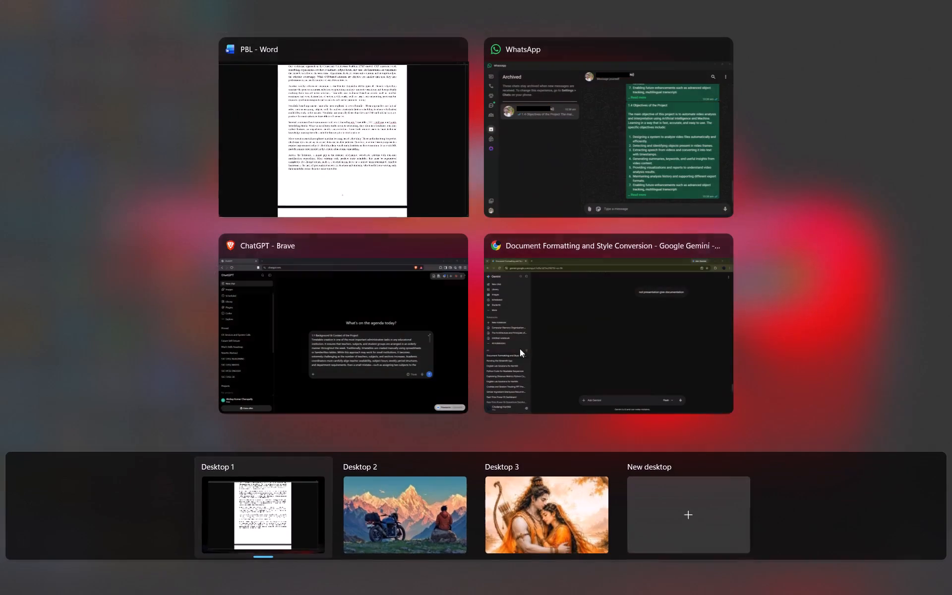
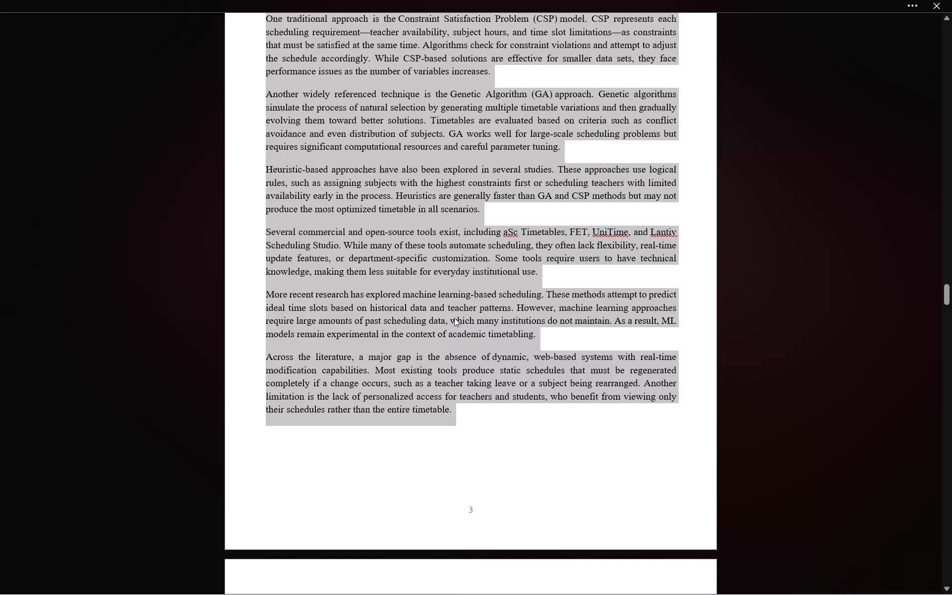
Replace the selected Literature Review section with the copied AI video analysis version.
key("ctrl+v")
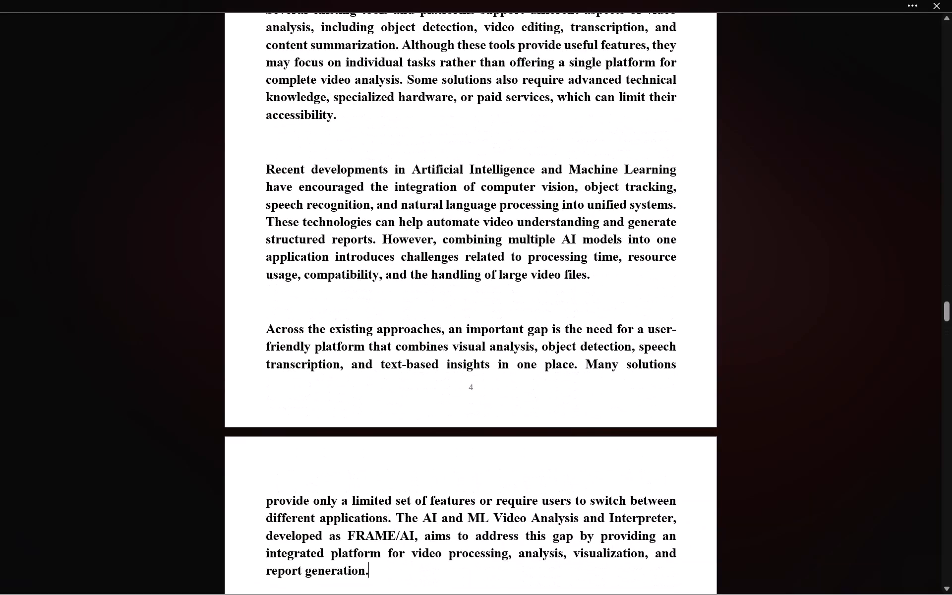
Set the whole pasted Literature Review section, from its heading to "report generation.", to size 12 and remove its bold.
scroll(465, 356, "up", 9)
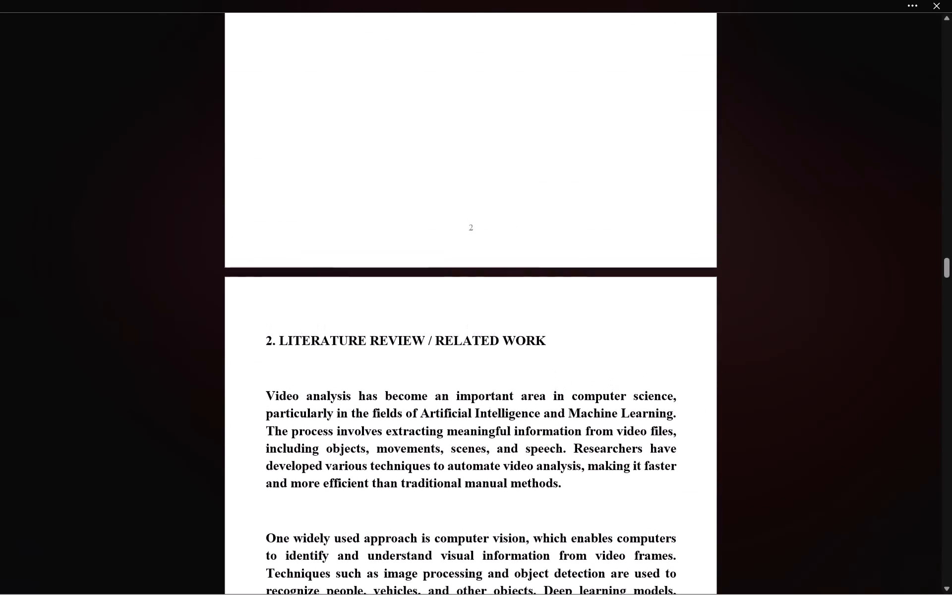
scroll(301, 351, "up", 1)
left_click_drag(265, 444, 479, 484)
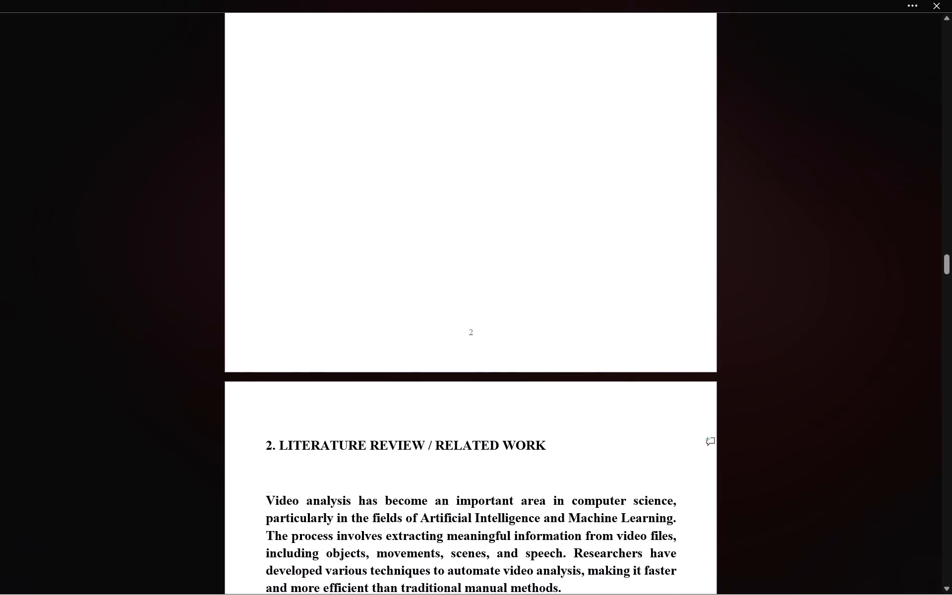
left_click_drag(479, 484, 548, 594)
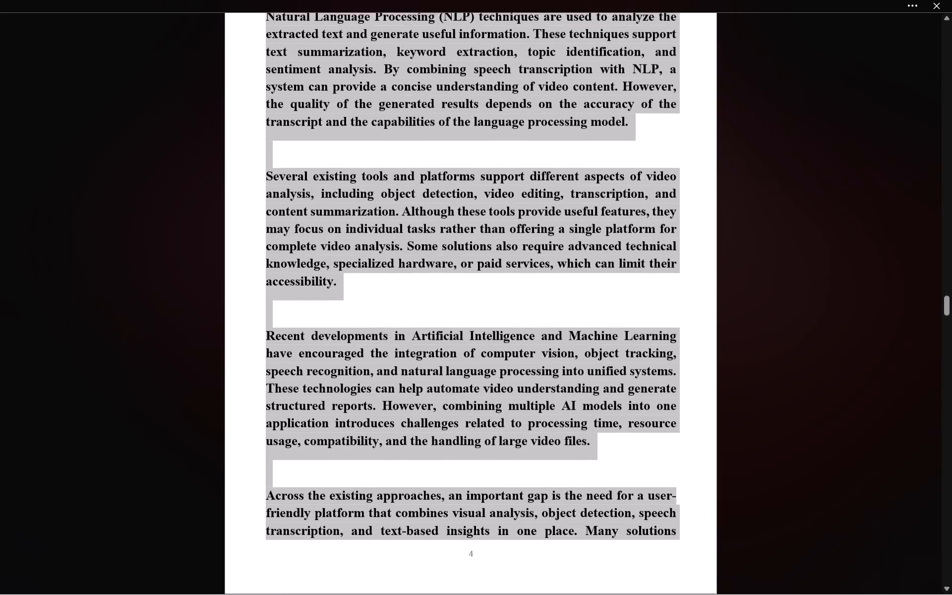
left_click_drag(548, 594, 626, 594)
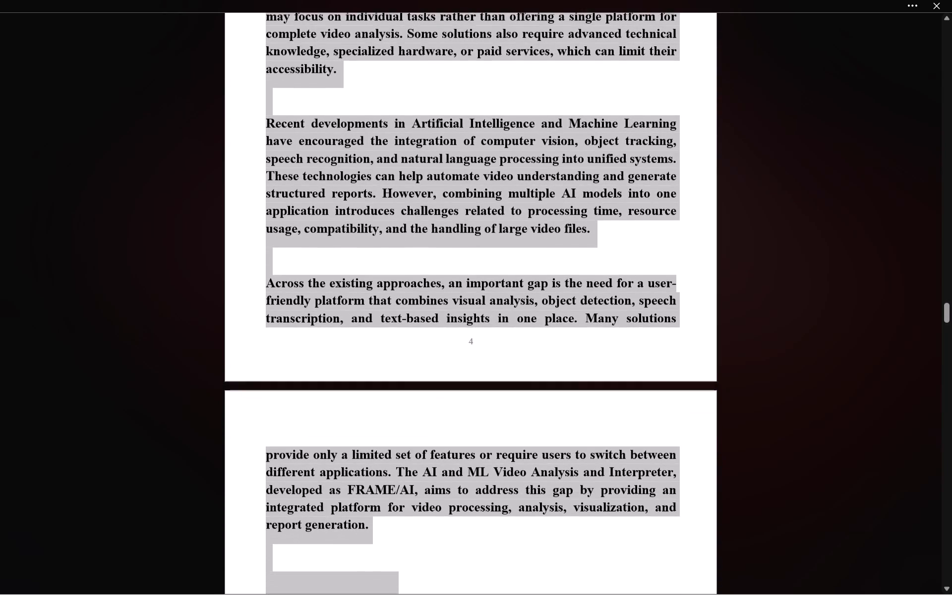
left_click_drag(626, 594, 452, 433)
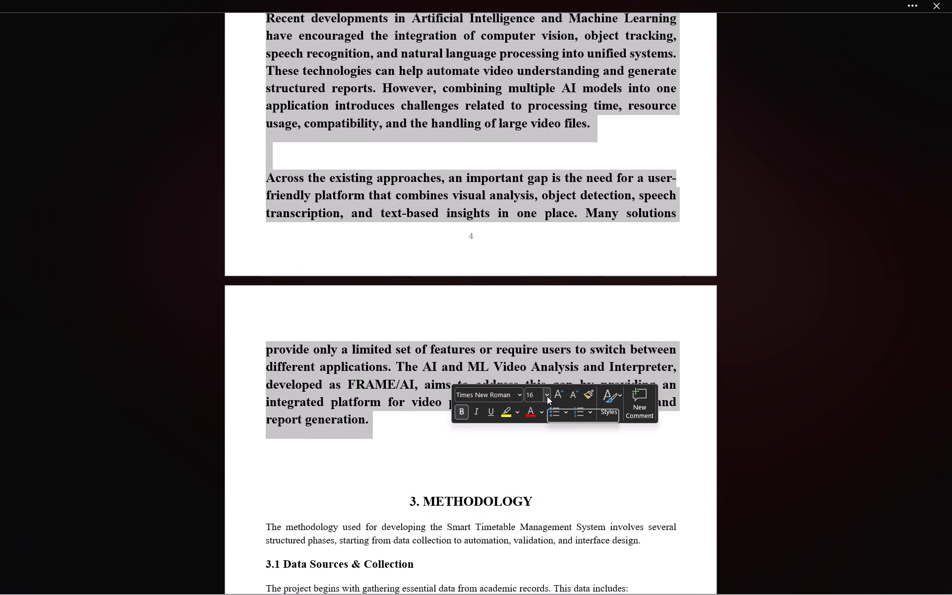
left_click(547, 396)
left_click(536, 215)
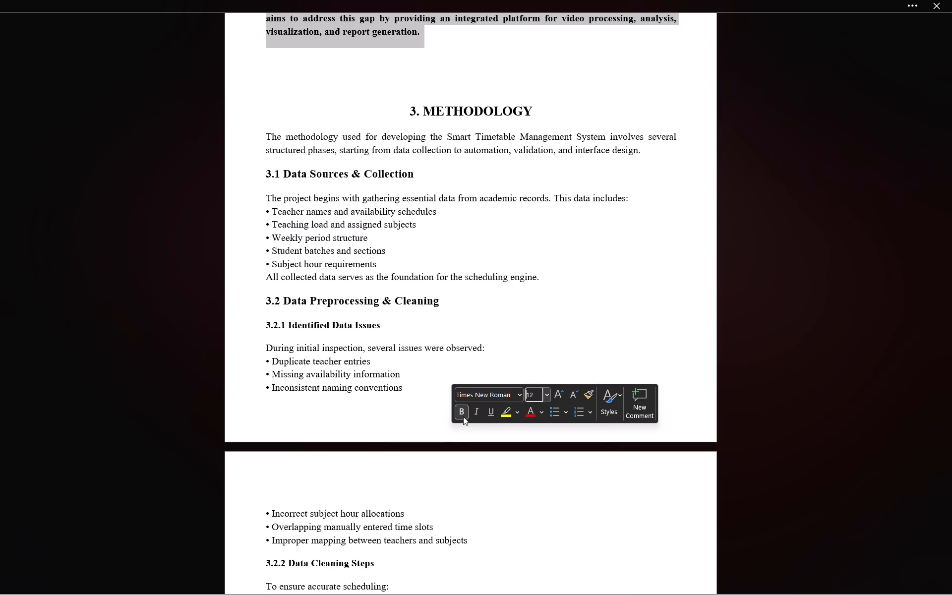
left_click(463, 416)
Delete the empty line beneath the 2. Literature Review / Related Work heading.
scroll(462, 293, "up", 3)
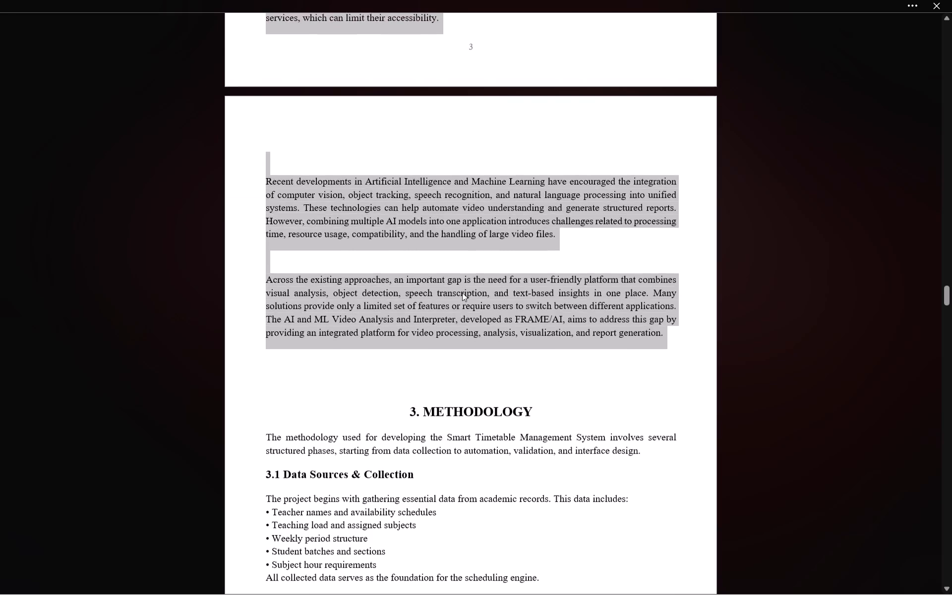
scroll(462, 293, "up", 4)
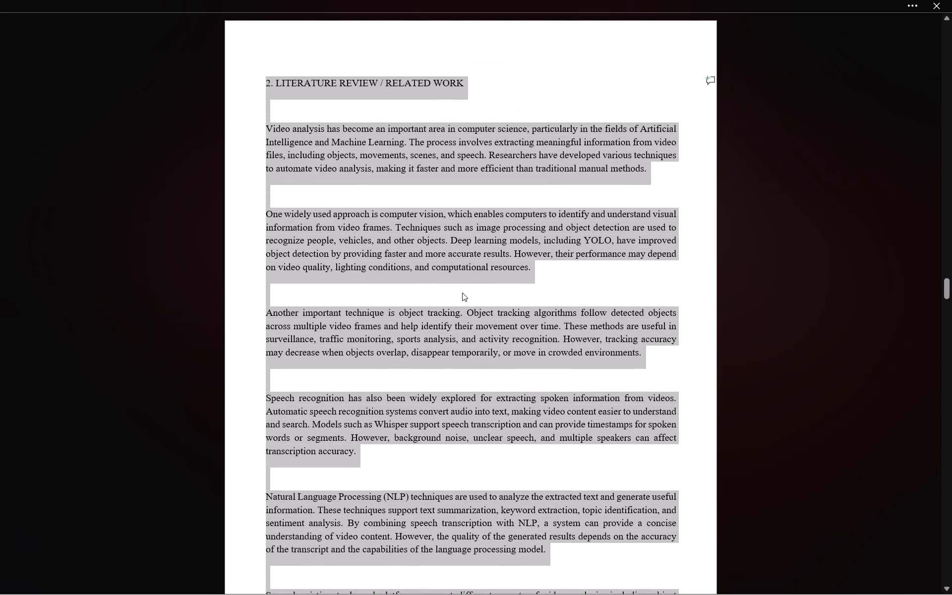
left_click(297, 109)
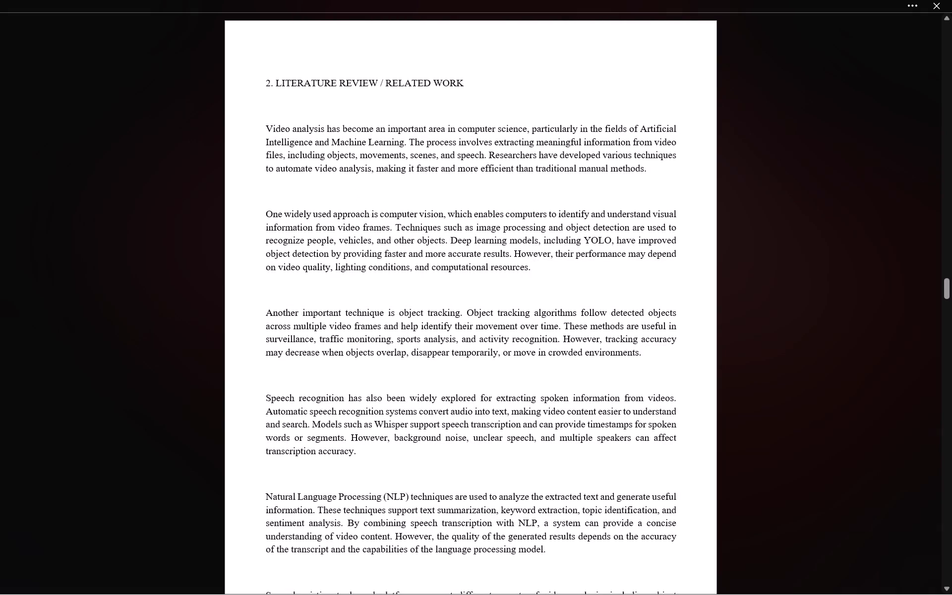
key("BackSpace")
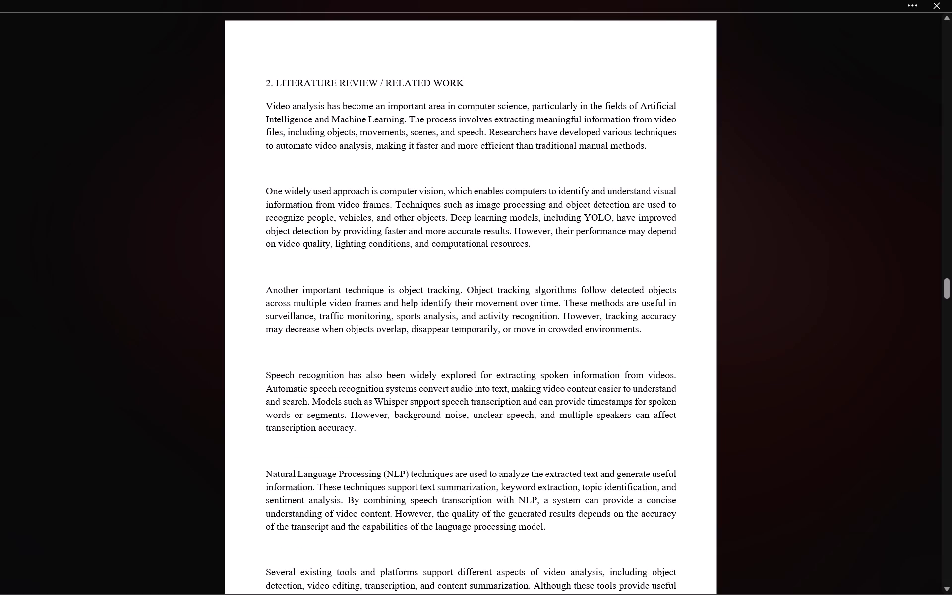
Make the 2. Literature Review / Related Work heading bold and underlined.
left_click_drag(463, 86, 268, 79)
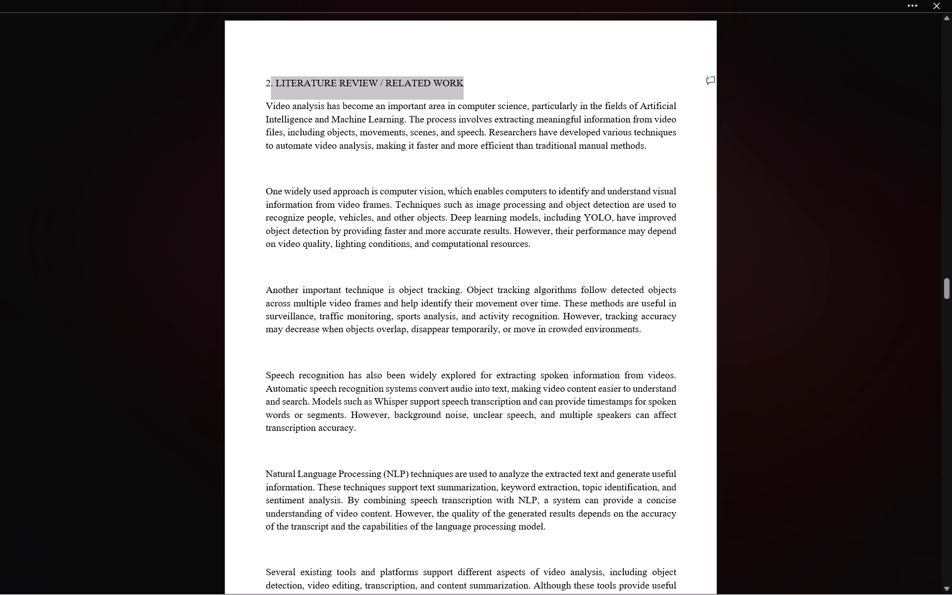
left_click_drag(268, 79, 264, 80)
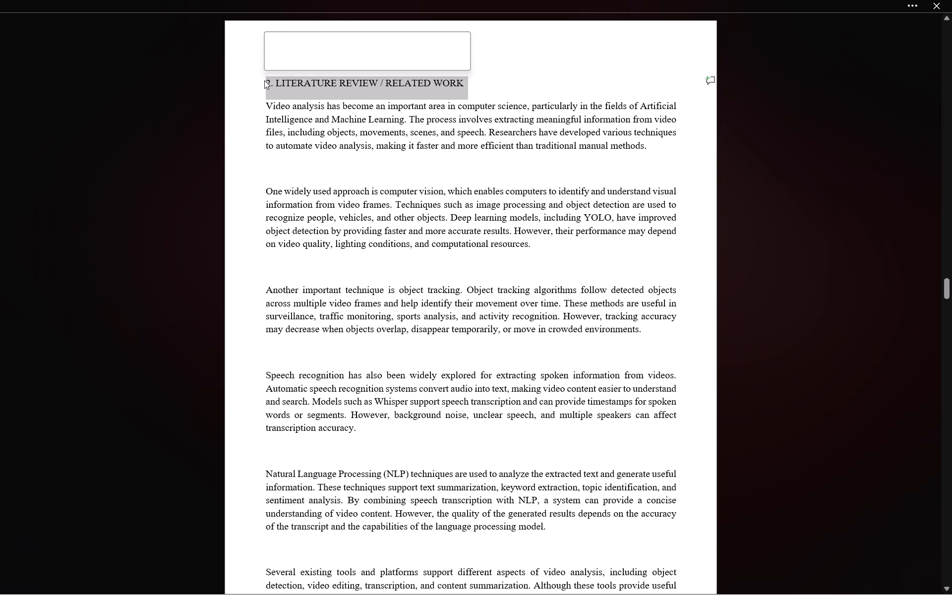
left_click(277, 59)
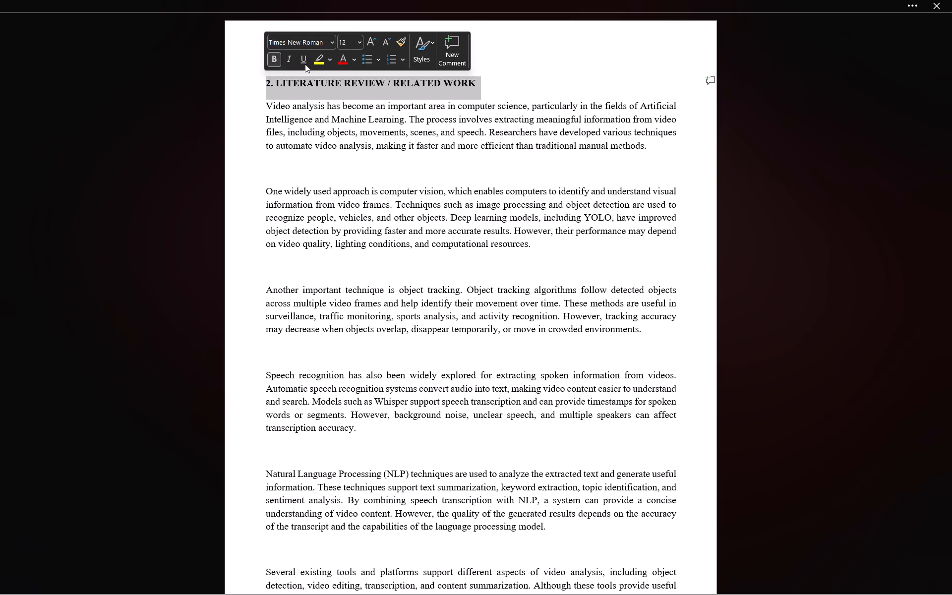
left_click(305, 64)
Delete the empty lines between all the Literature Review paragraphs, down to the one starting "Across the existing approaches".
left_click(294, 159)
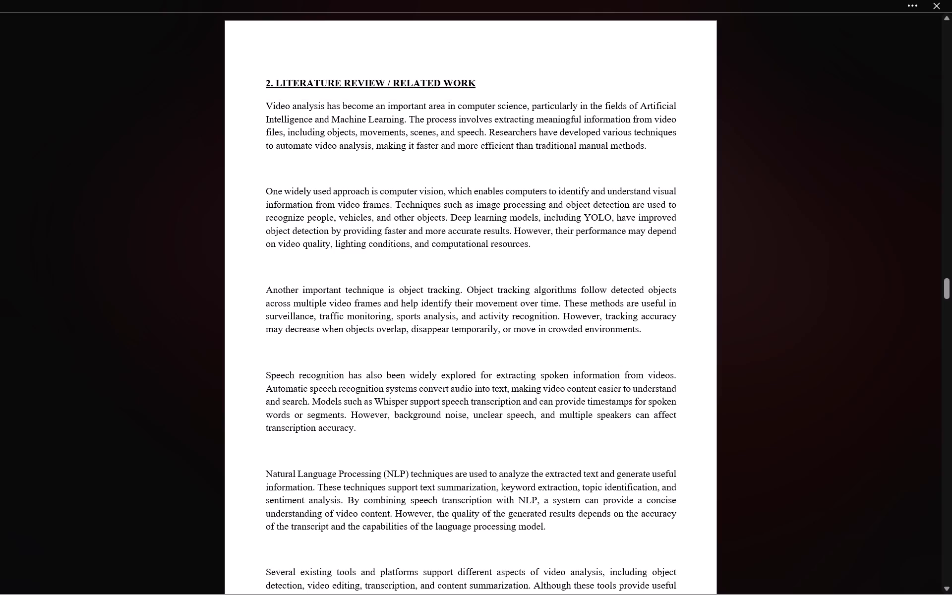
left_click(293, 167)
key("BackSpace")
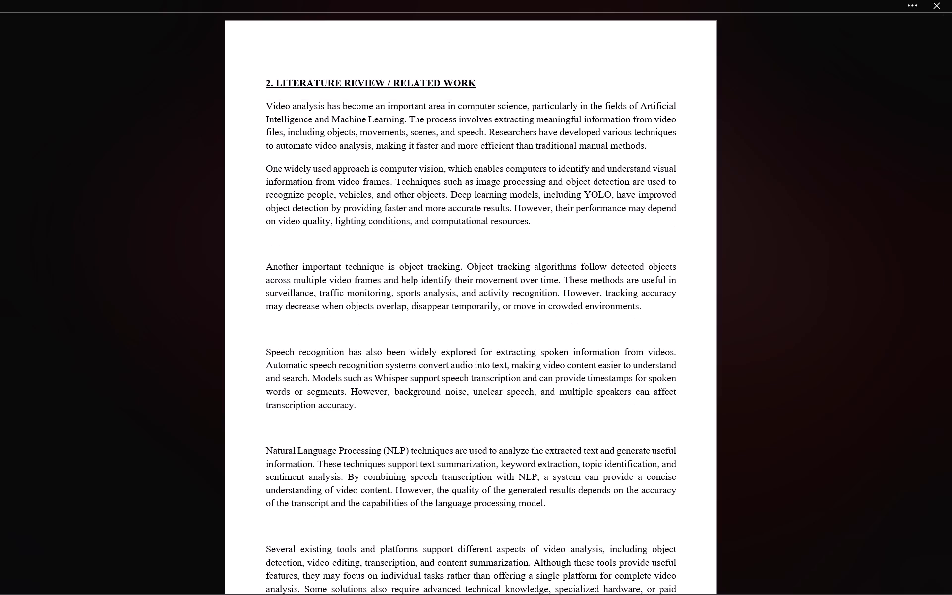
left_click(282, 239)
key("BackSpace")
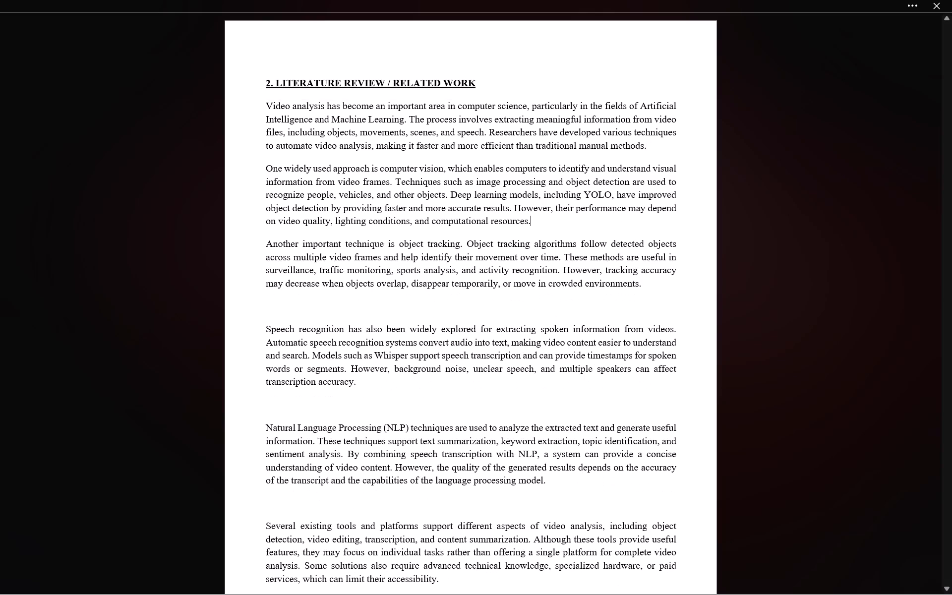
left_click(279, 313)
key("BackSpace")
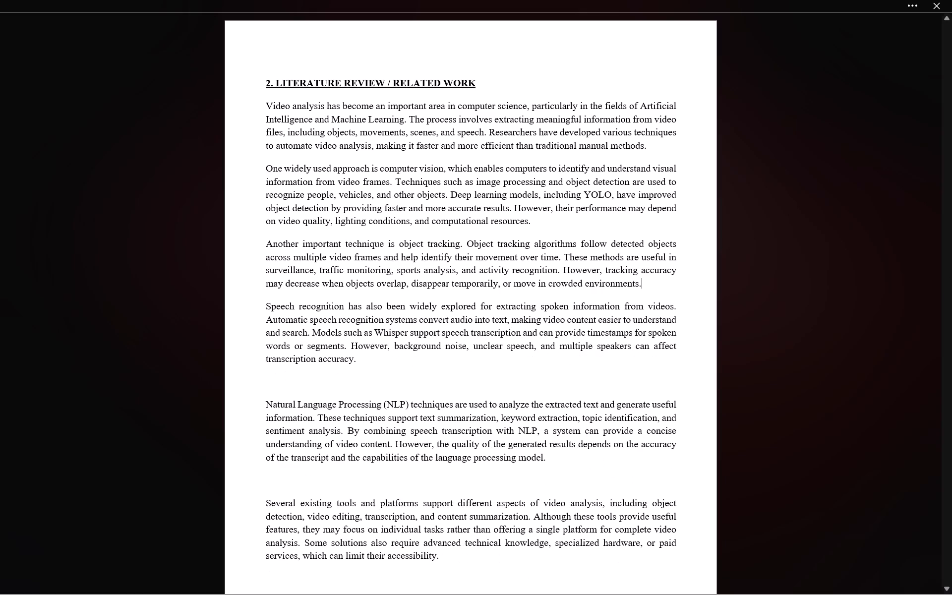
left_click(300, 384)
key("BackSpace")
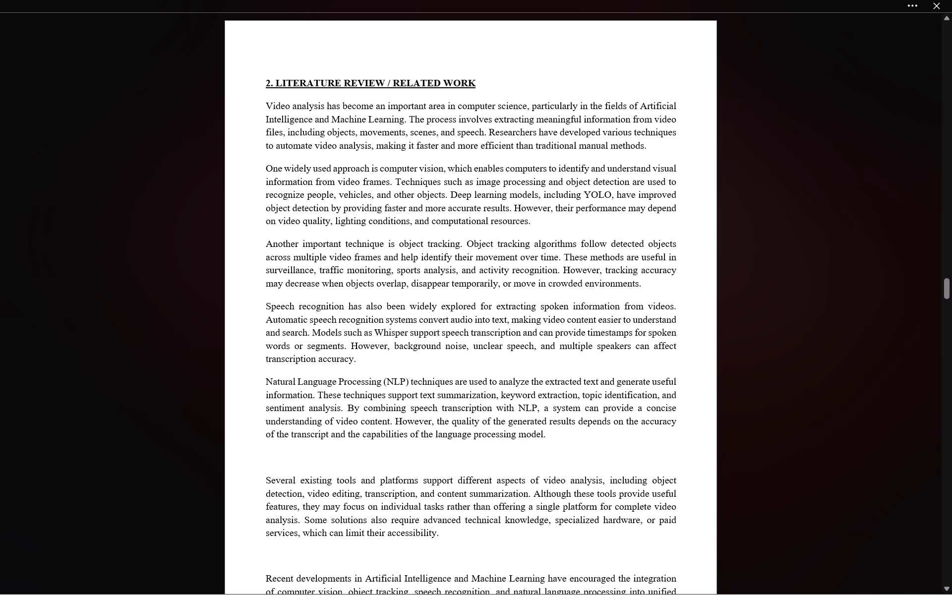
left_click(304, 467)
key("BackSpace")
left_click(308, 540)
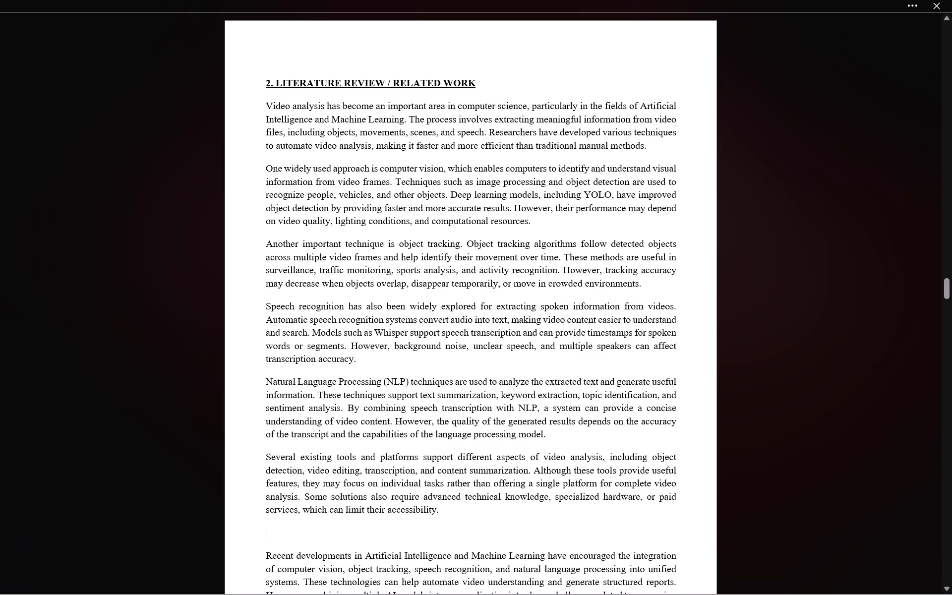
key("BackSpace")
scroll(308, 540, "down", 2)
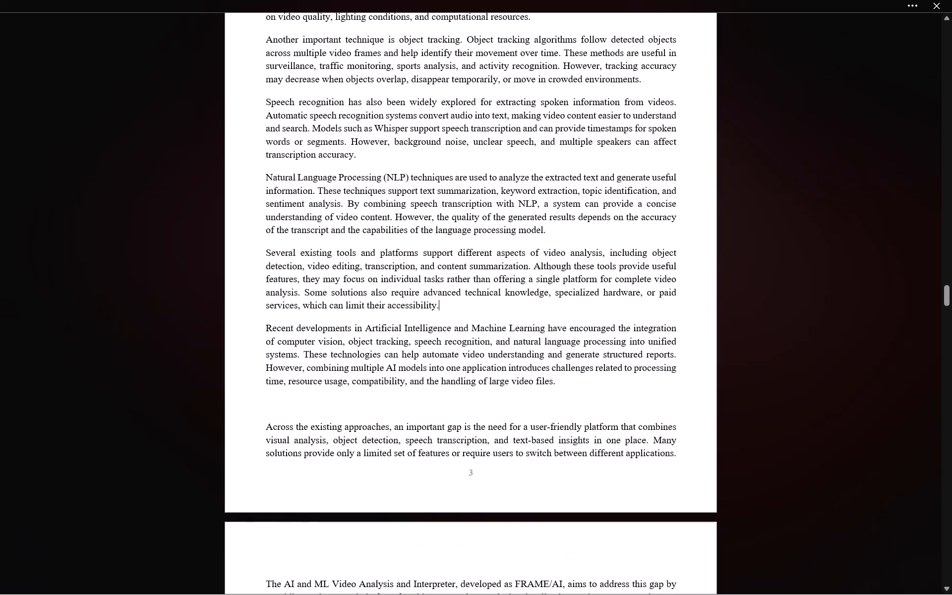
left_click(298, 413)
key("BackSpace")
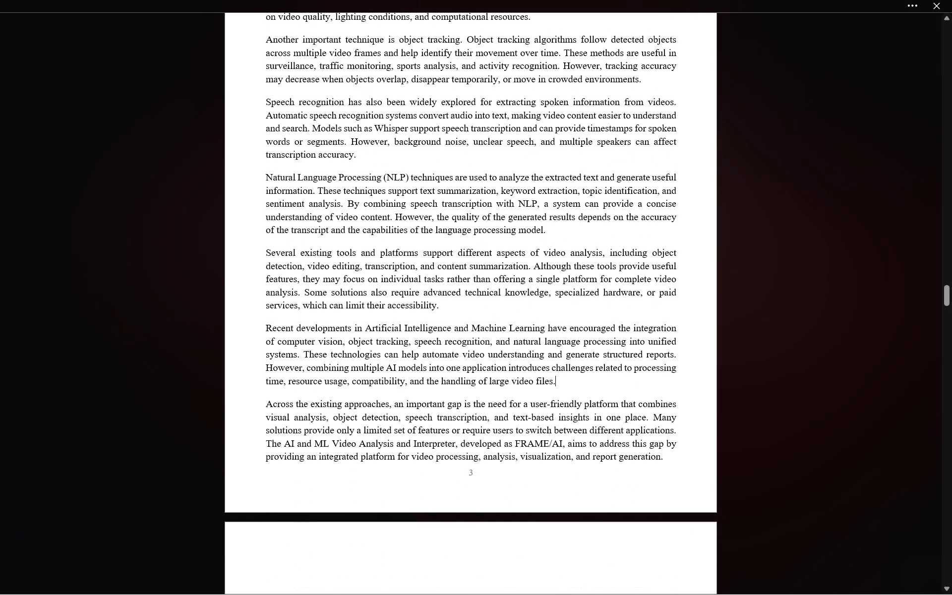
Copy everything from the 3. Methodology heading through the code line "export default TimetableGenerator;".
scroll(308, 467, "down", 3)
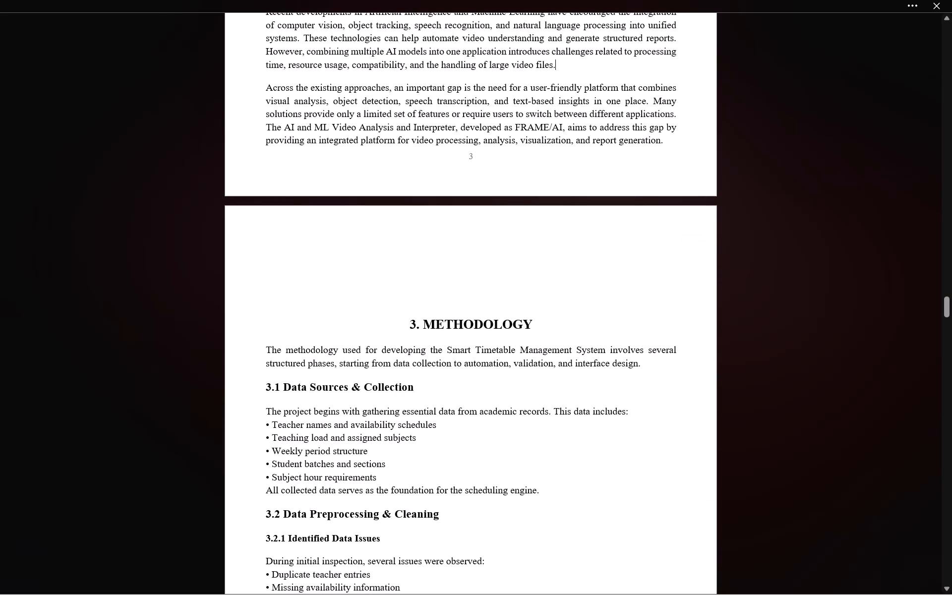
left_click_drag(402, 321, 509, 479)
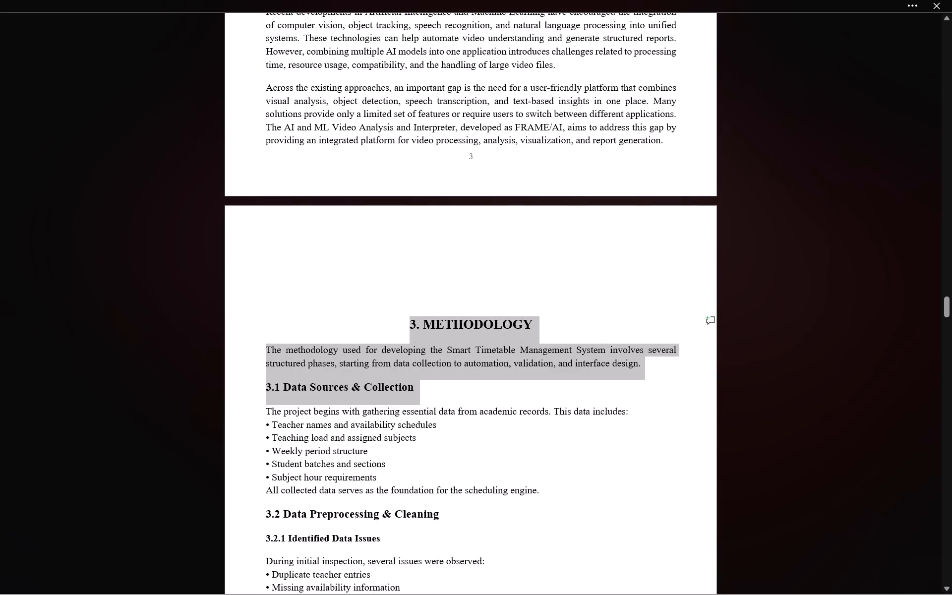
left_click_drag(509, 479, 497, 594)
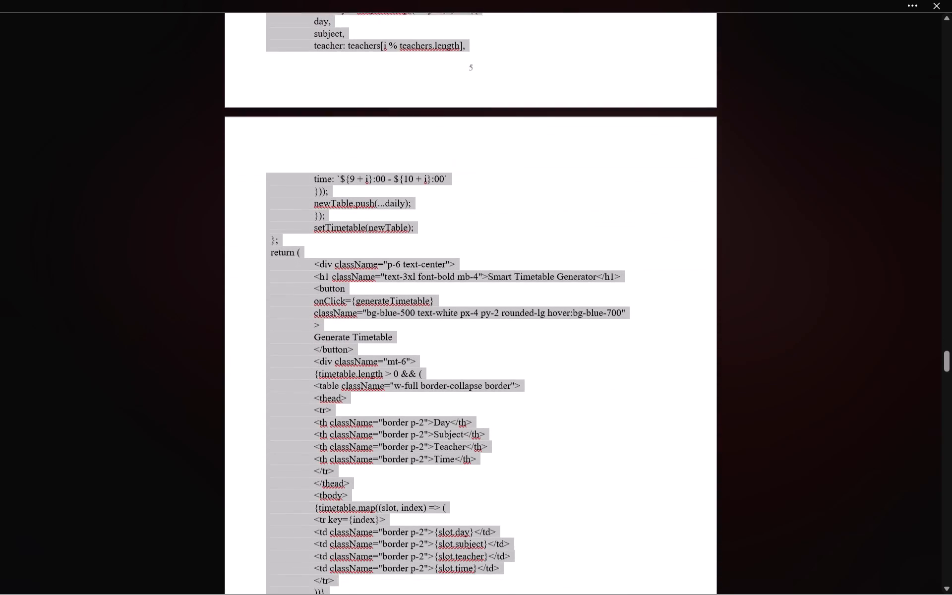
left_click_drag(497, 594, 441, 473)
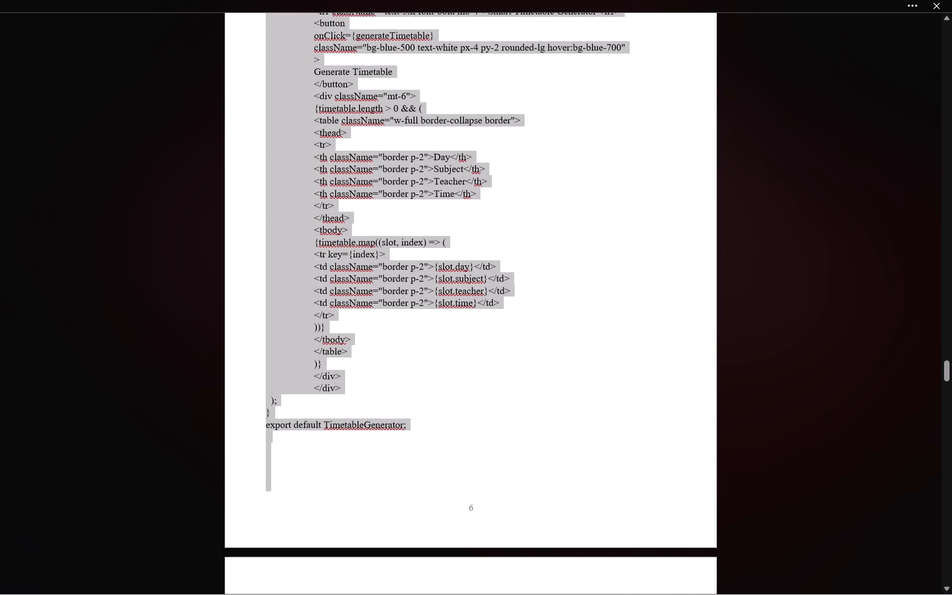
left_click_drag(441, 473, 413, 429)
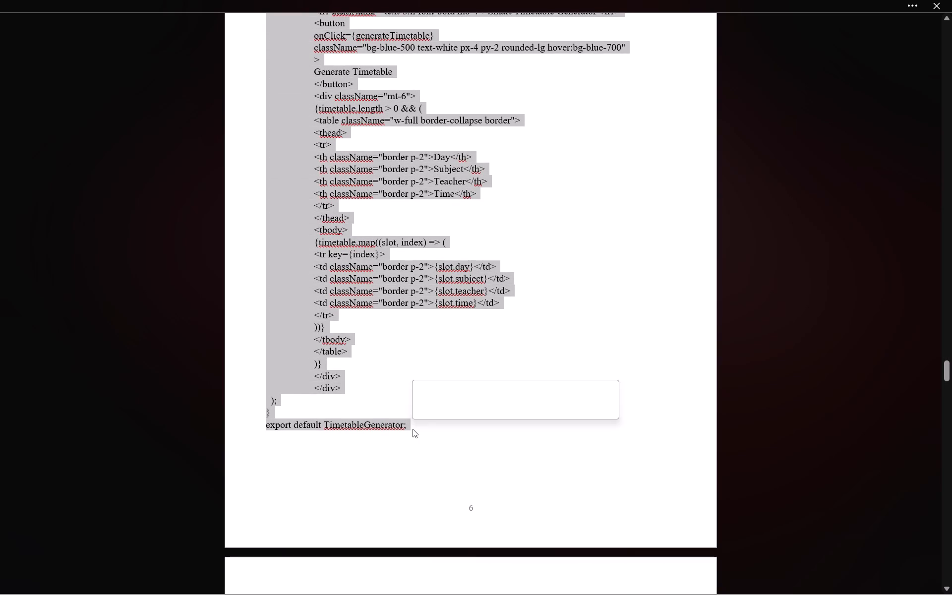
key("ctrl+c")
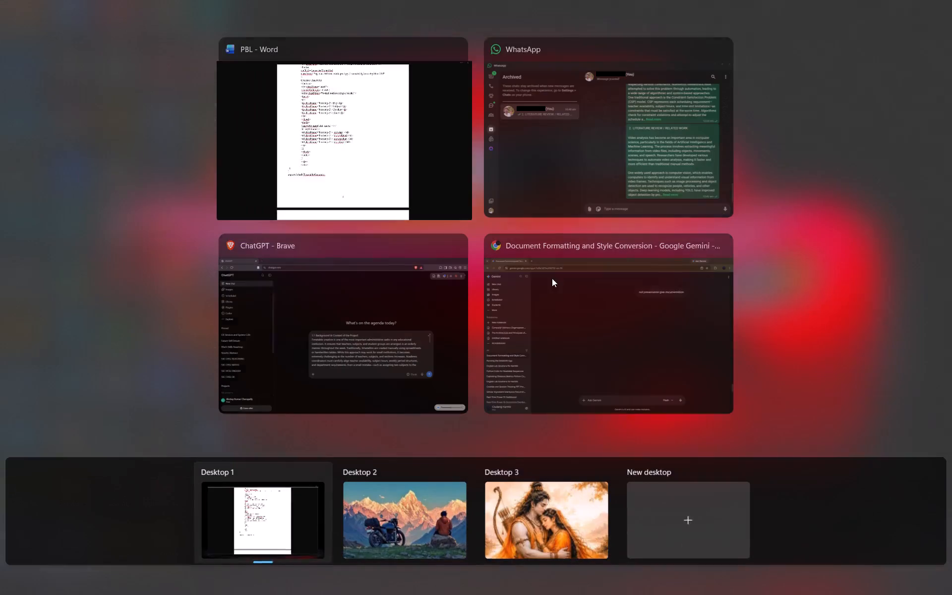
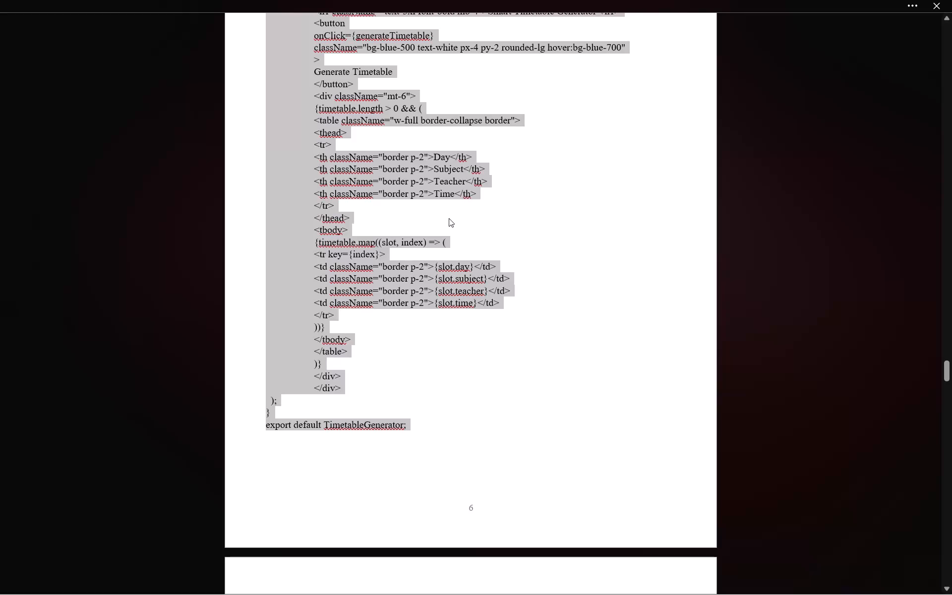
Replace the selected Methodology section with the copied Methodology text for the AI and ML Video Analysis and Interpreter.
key("ctrl+v")
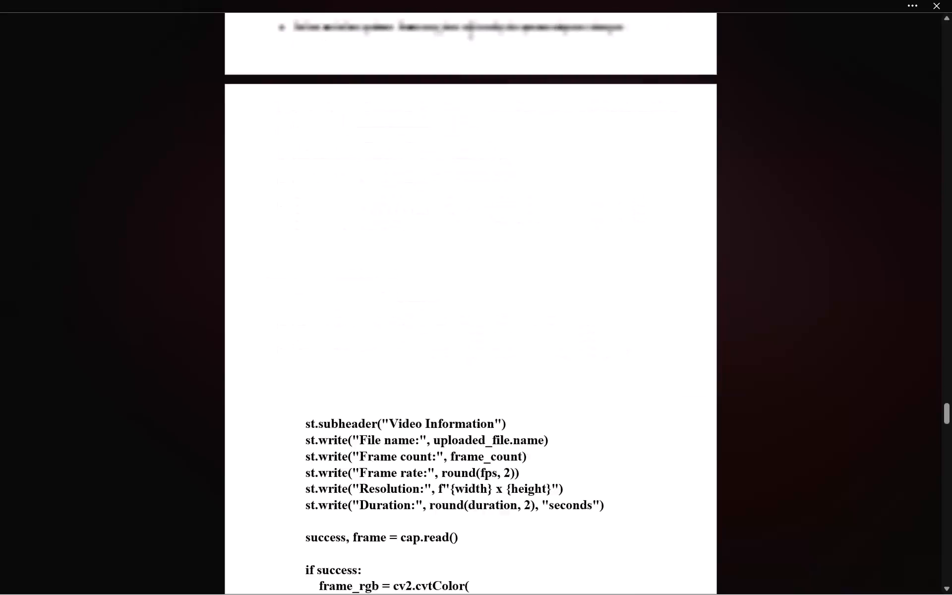
Set the font size to 12 for the whole Methodology section, from its heading through the paragraph after the sample code.
scroll(437, 245, "up", 13)
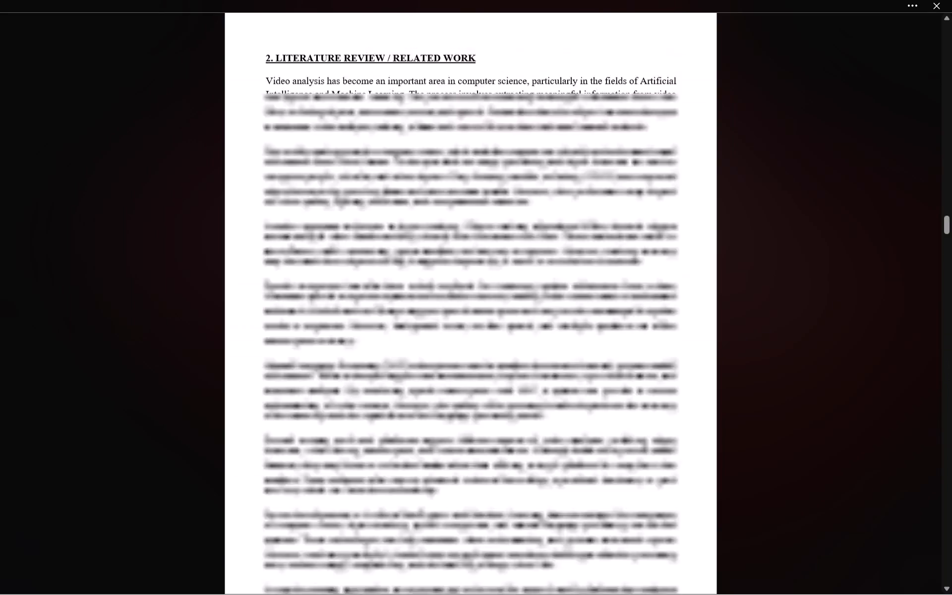
scroll(437, 245, "down", 20)
scroll(437, 245, "up", 7)
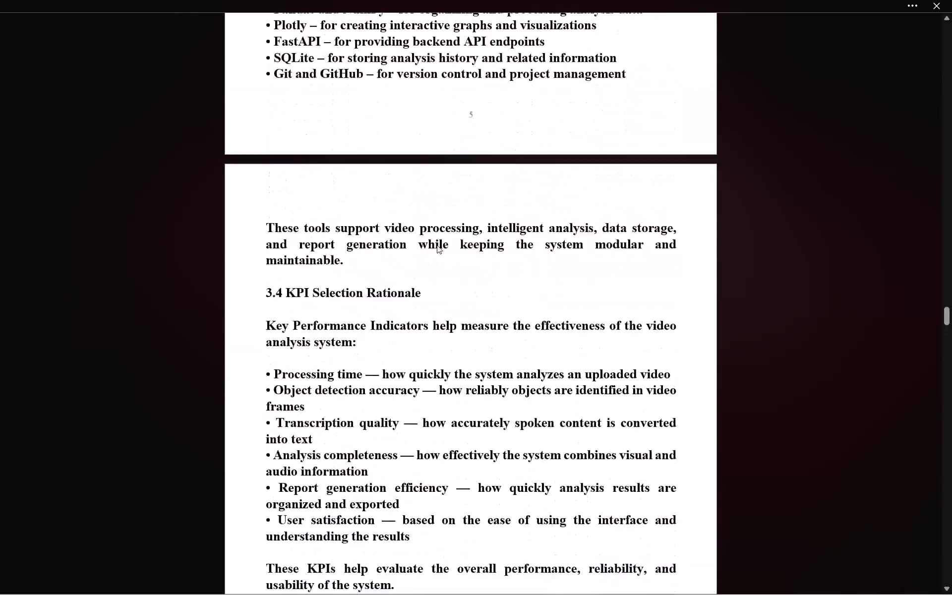
scroll(437, 245, "up", 5)
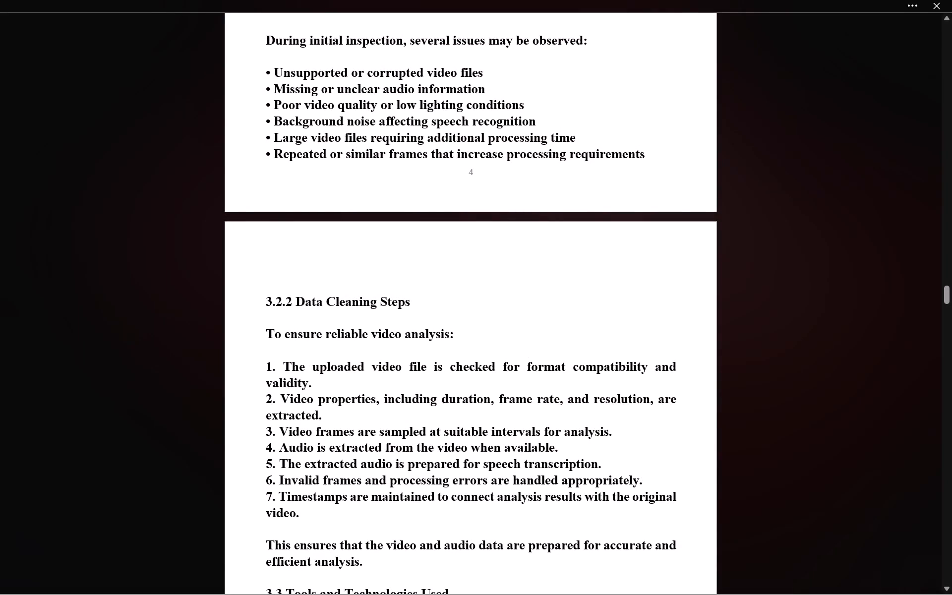
scroll(308, 238, "up", 2)
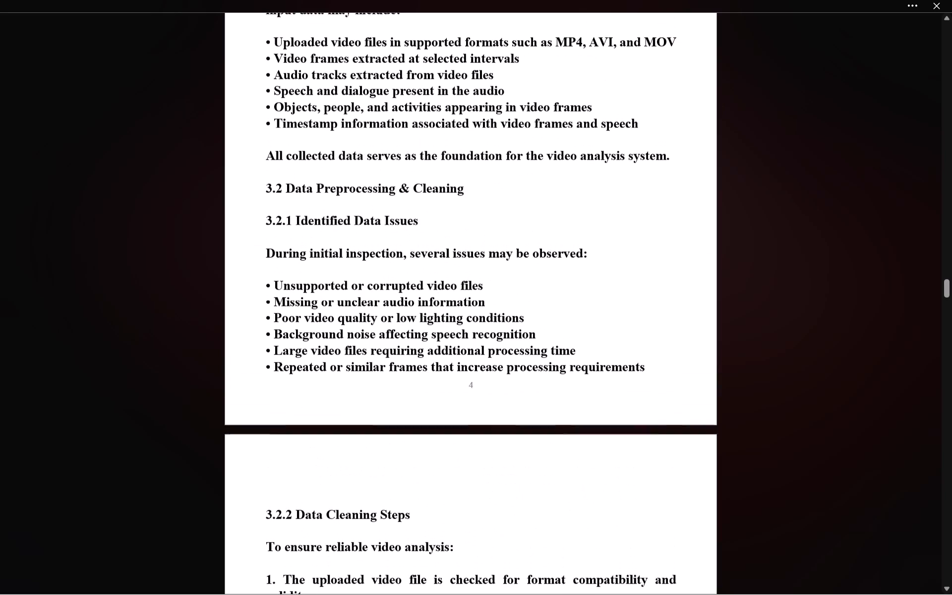
scroll(308, 238, "up", 2)
scroll(286, 171, "up", 1)
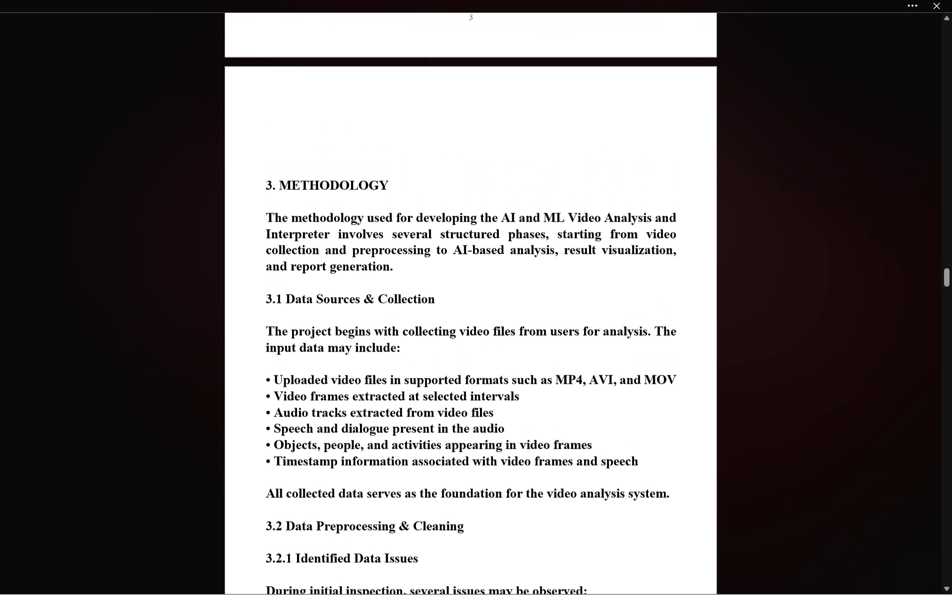
left_click_drag(265, 184, 477, 567)
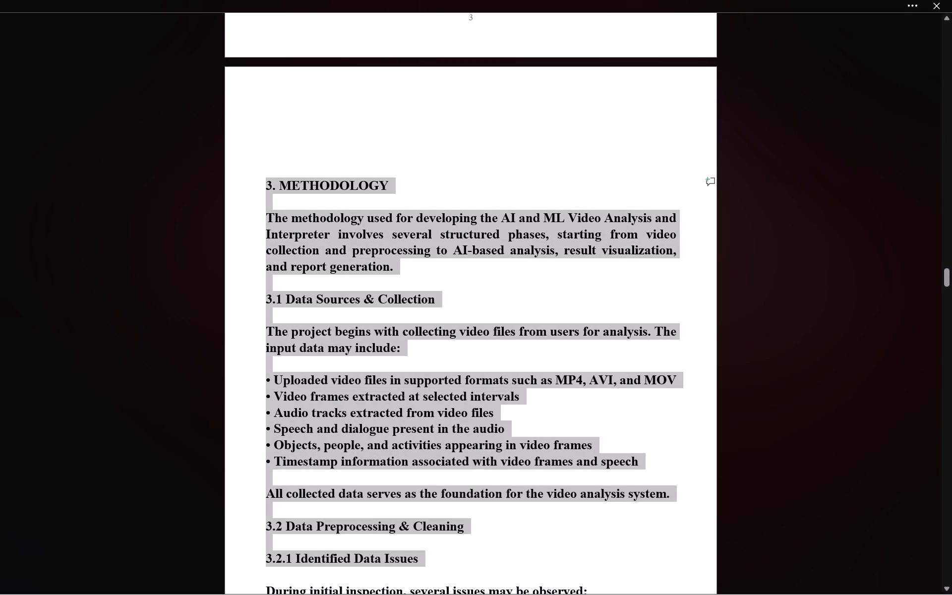
left_click_drag(477, 567, 486, 594)
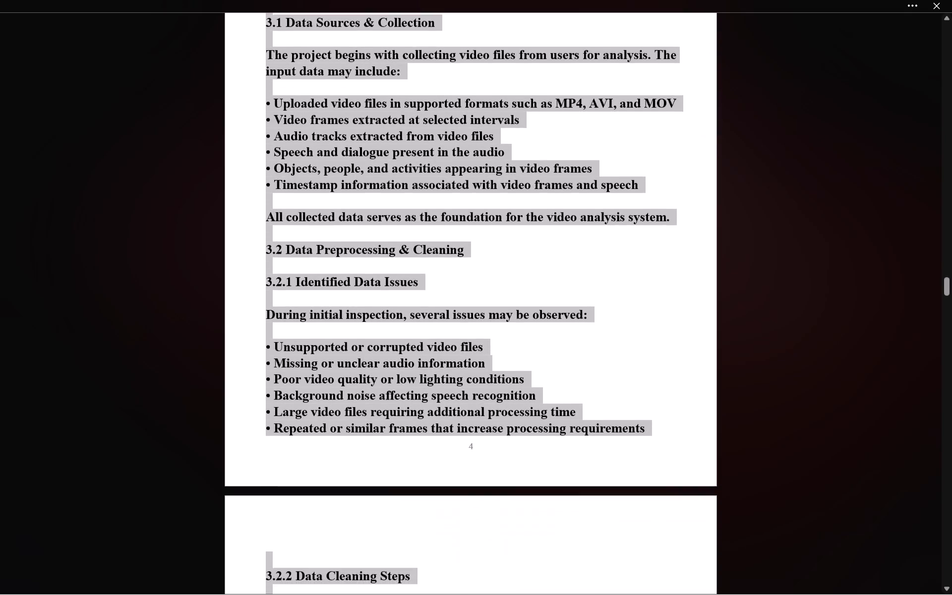
left_click_drag(486, 594, 476, 594)
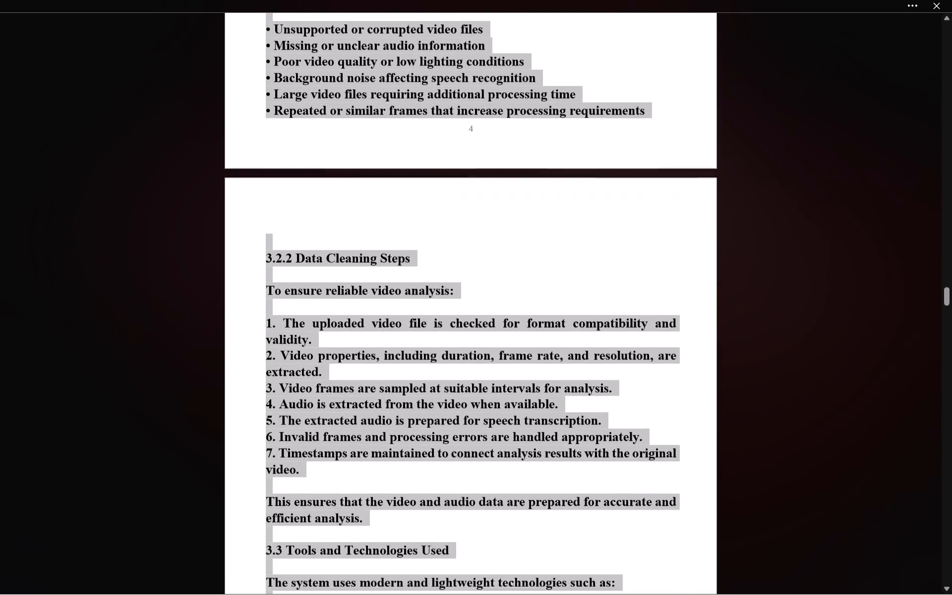
left_click_drag(476, 594, 478, 594)
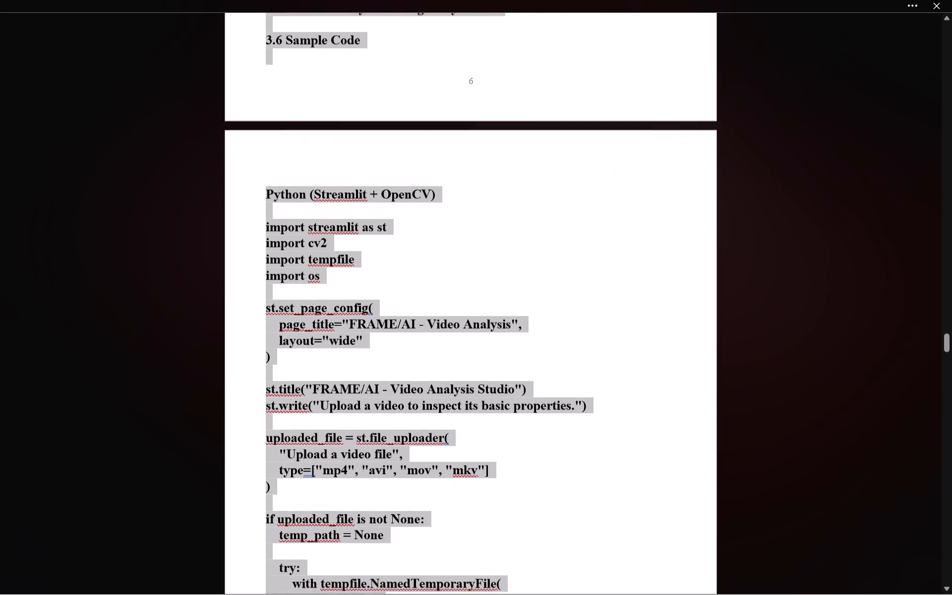
left_click_drag(478, 594, 478, 594)
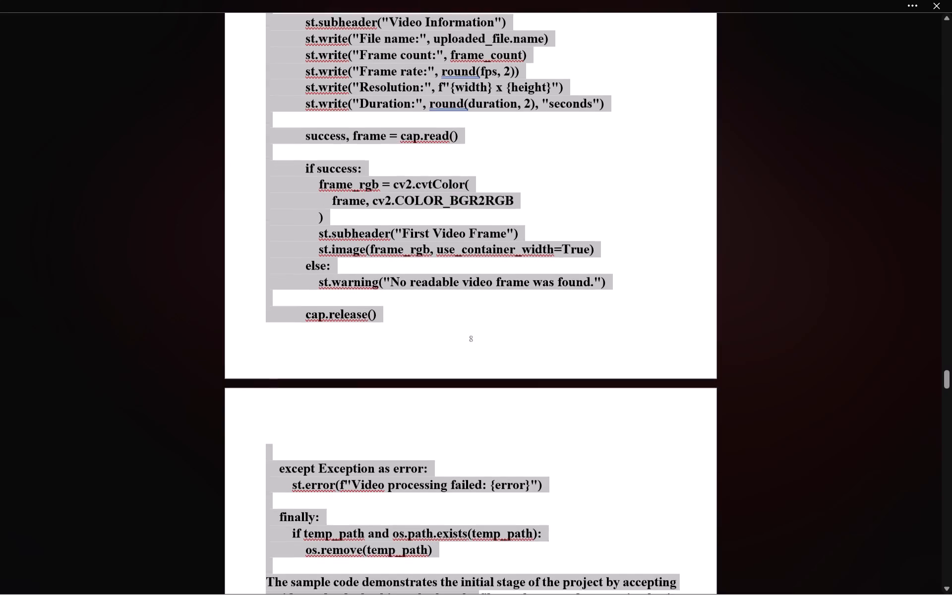
left_click_drag(478, 594, 479, 594)
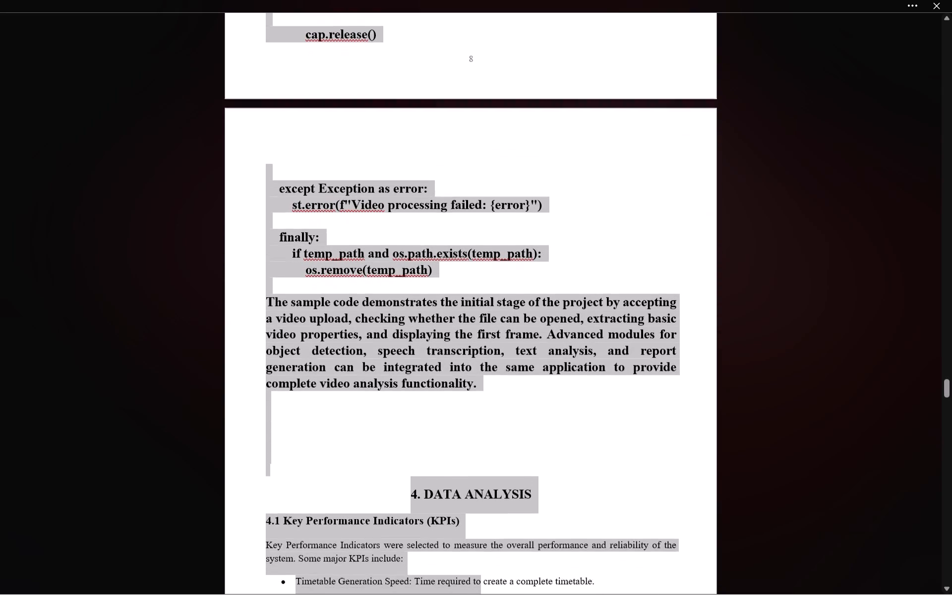
left_click_drag(479, 594, 493, 373)
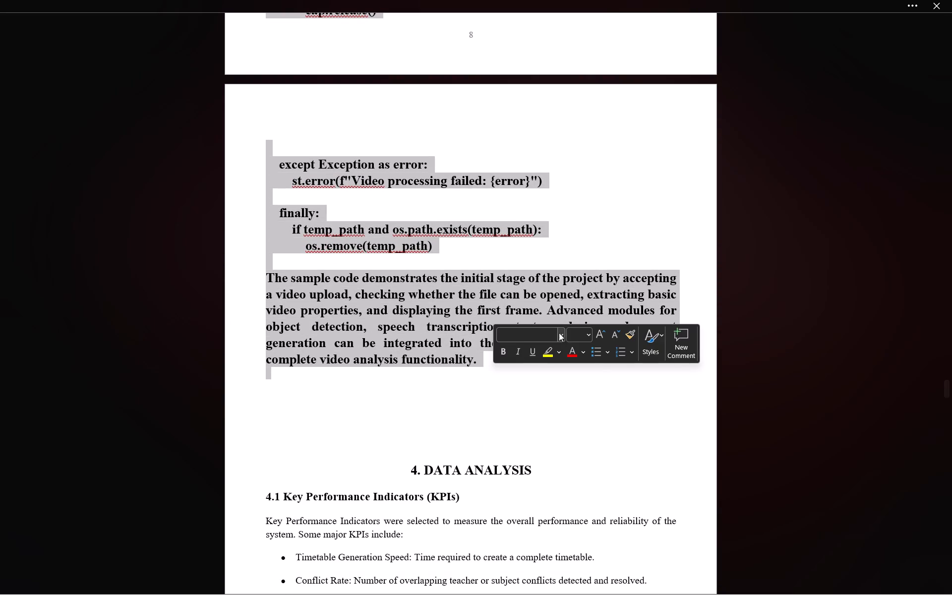
left_click(587, 335)
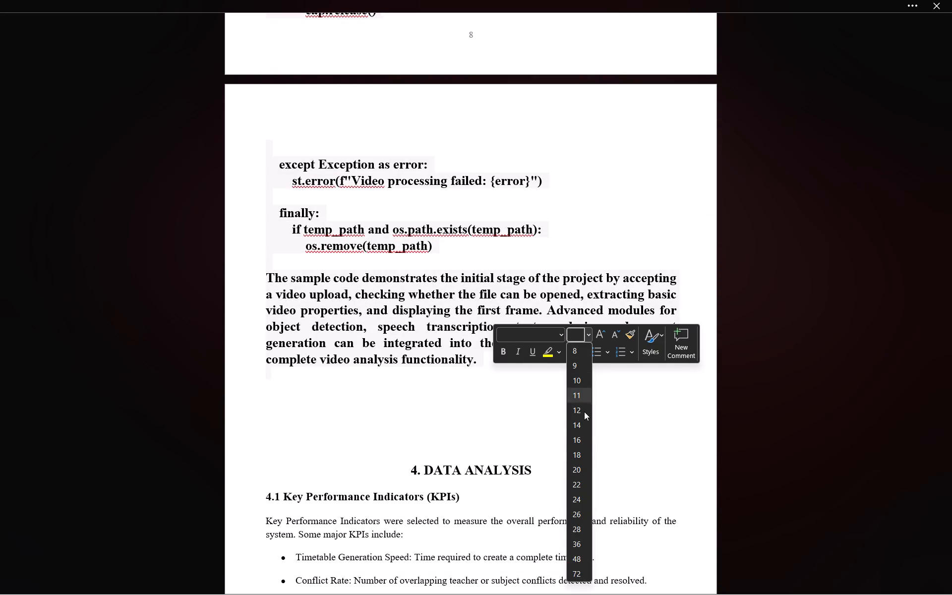
left_click(582, 414)
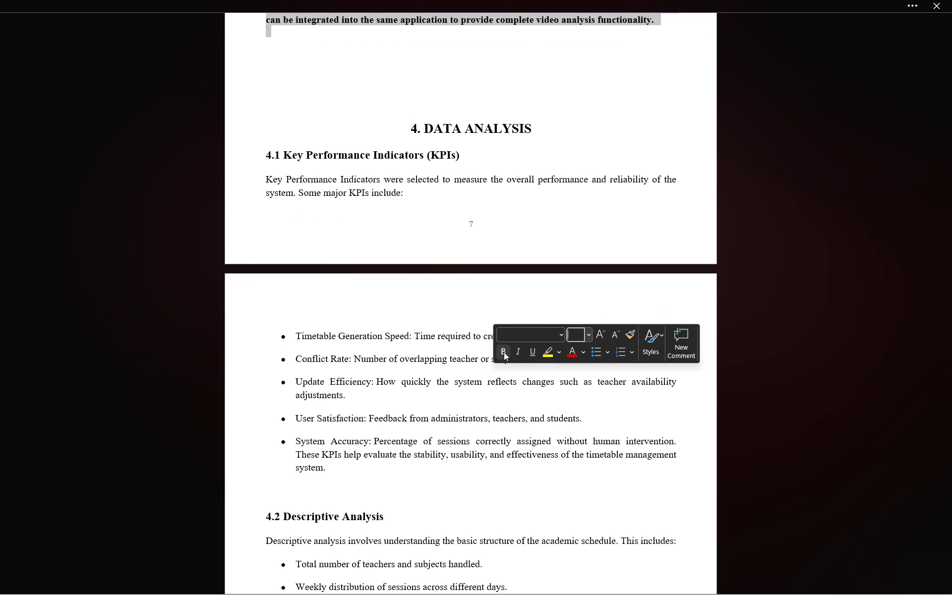
Remove the bold formatting from the whole selected Methodology section.
left_click(504, 352)
left_click(504, 352)
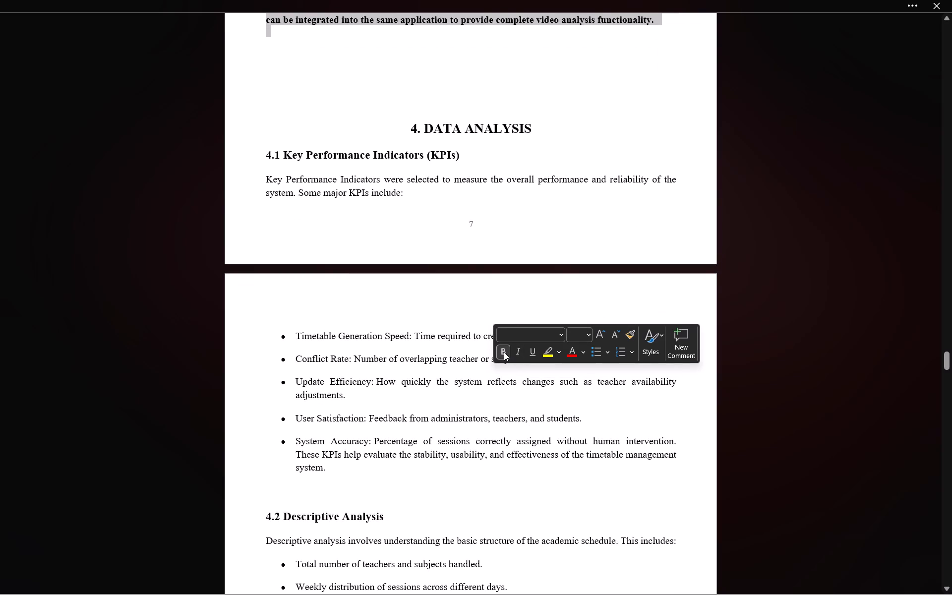
left_click(504, 352)
Delete the empty line above the 3. Methodology heading.
scroll(530, 236, "up", 2)
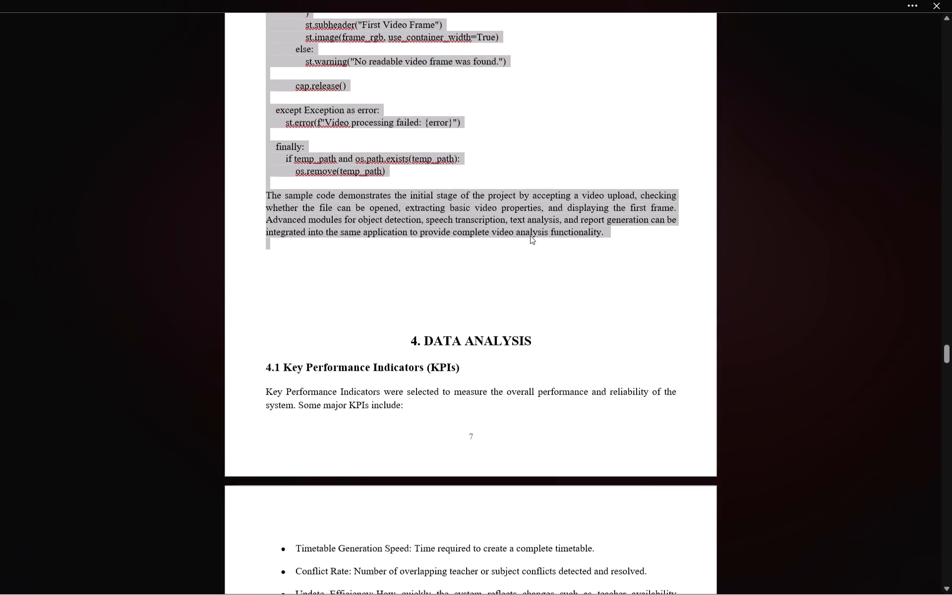
scroll(530, 236, "up", 6)
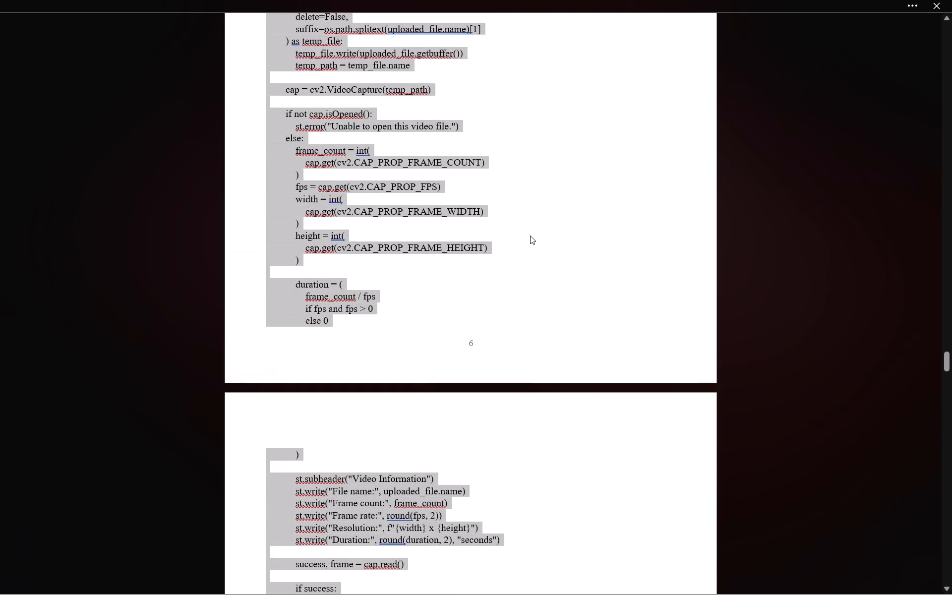
scroll(530, 236, "up", 3)
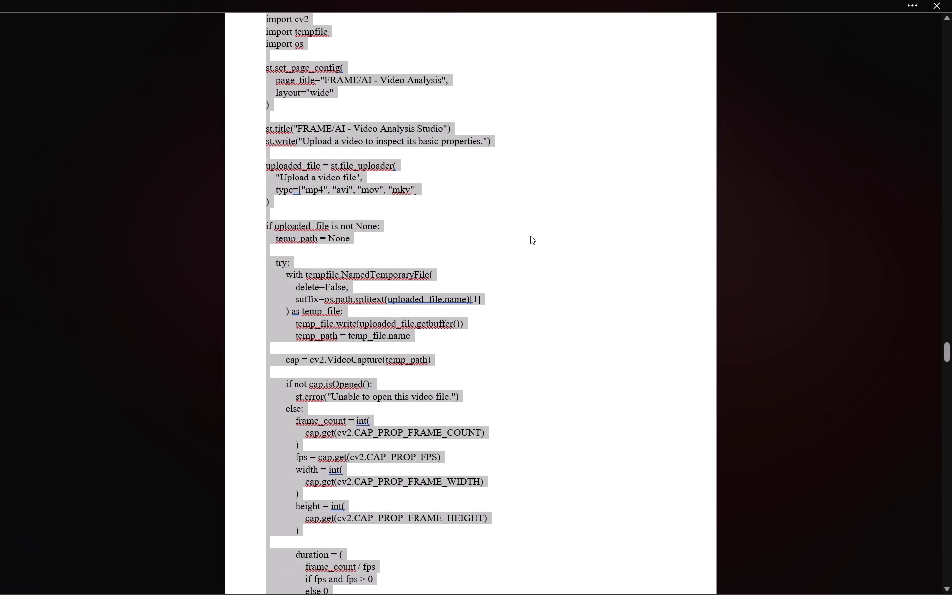
scroll(530, 236, "up", 5)
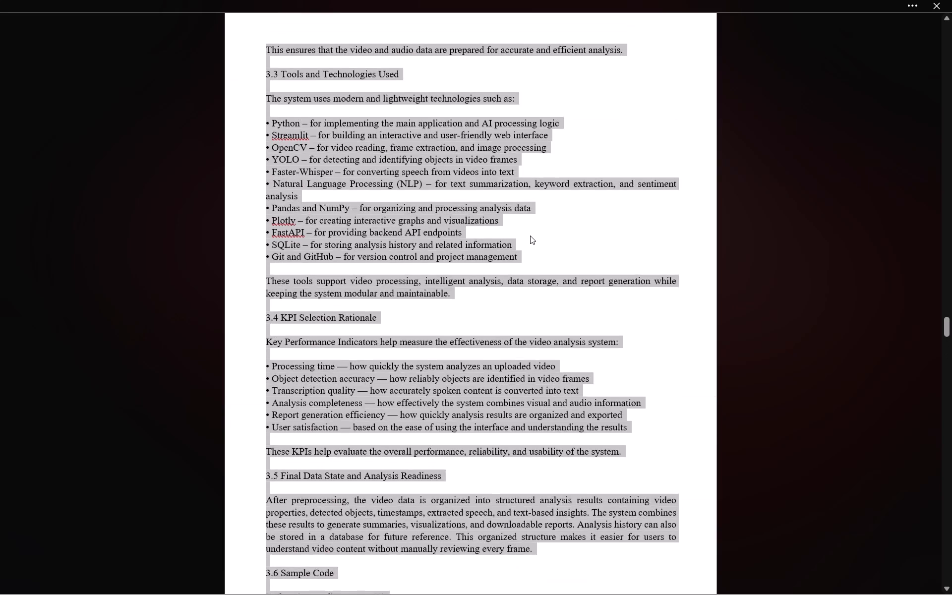
scroll(530, 236, "up", 2)
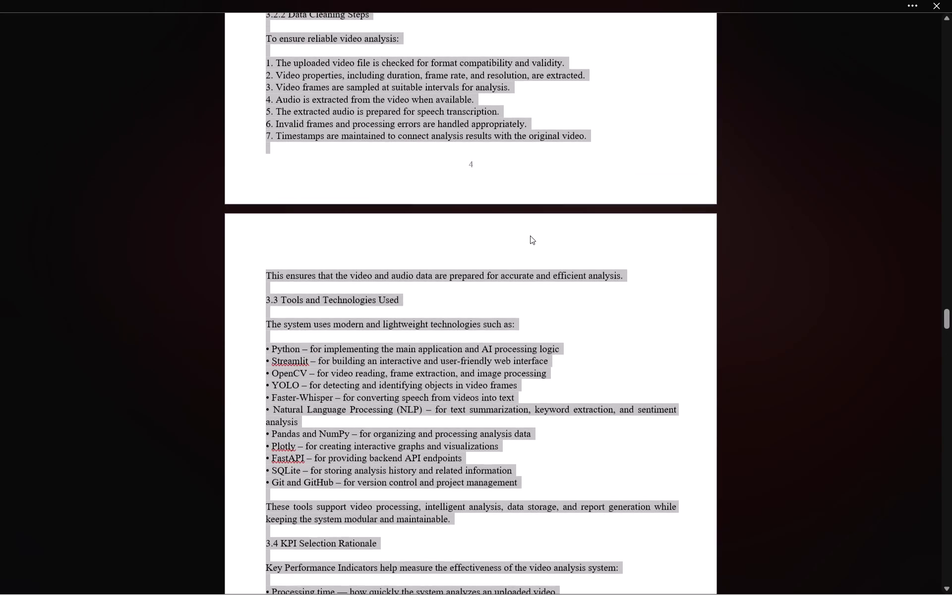
scroll(530, 236, "up", 1)
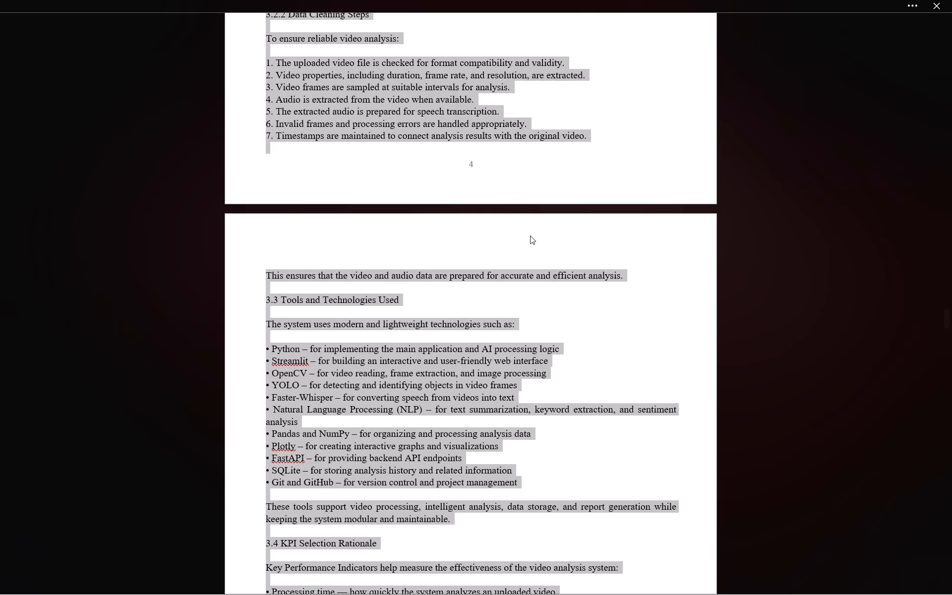
scroll(549, 310, "up", 4)
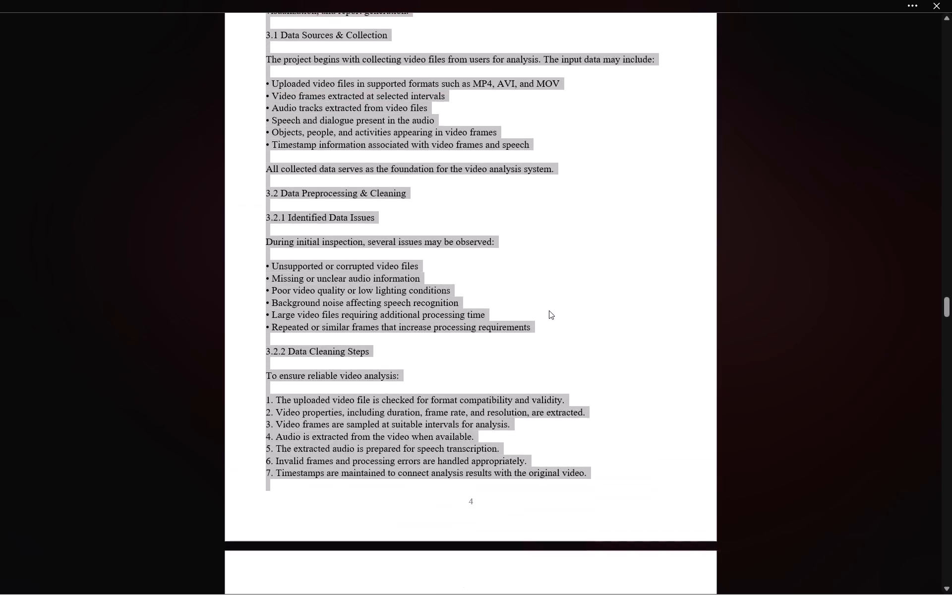
scroll(549, 310, "up", 1)
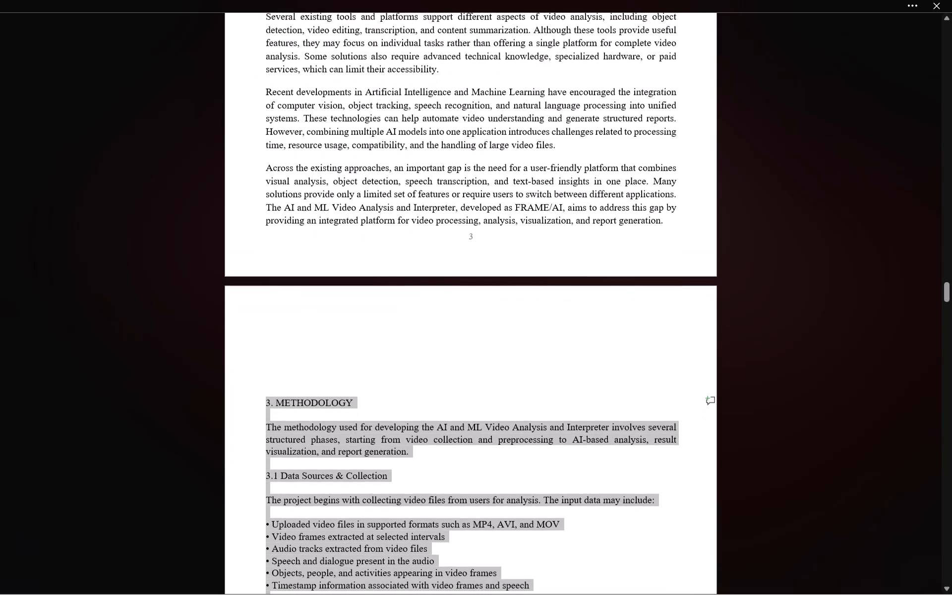
left_click(375, 361)
key("BackSpace")
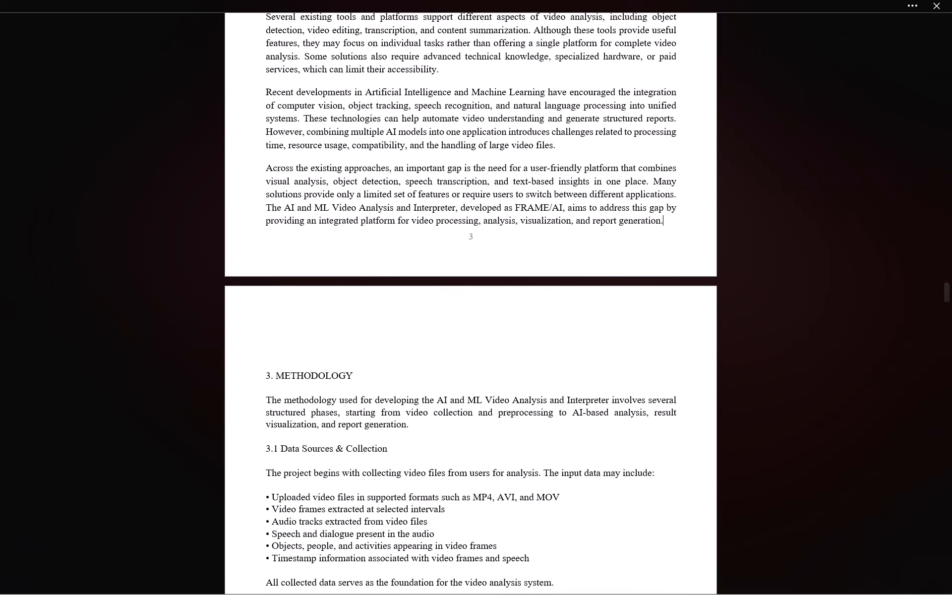
key("BackSpace")
Make the 3. Methodology heading bold and underlined.
left_click_drag(266, 373, 351, 370)
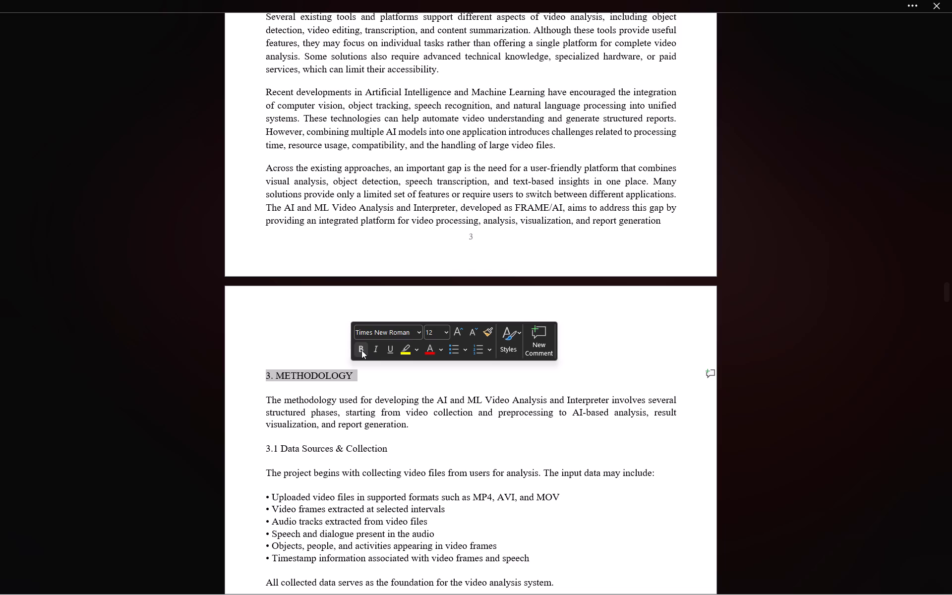
left_click(361, 350)
left_click(390, 350)
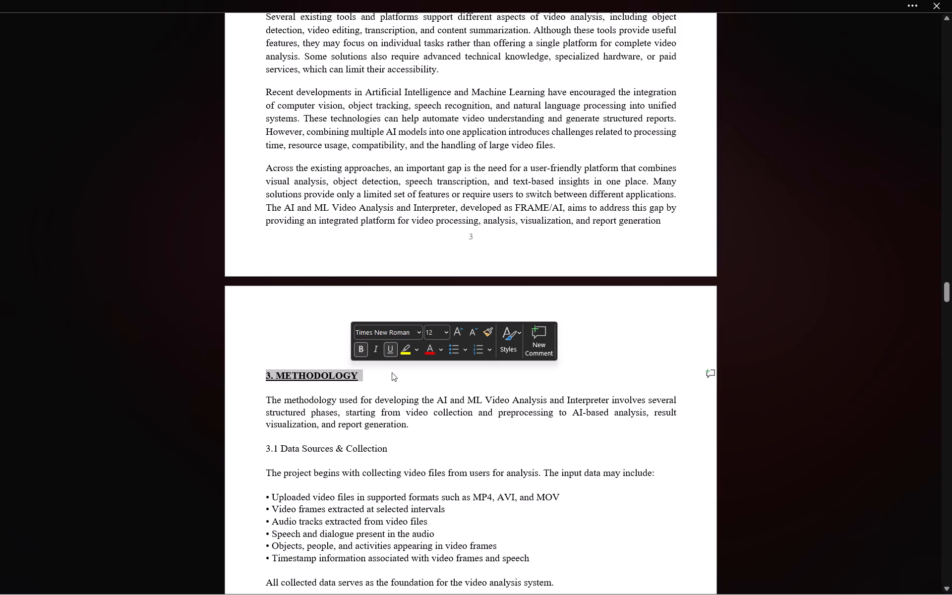
left_click(392, 371)
Review the formatting of the earlier sections' headings and subheadings, such as 1.2 to 1.4 and 2. Literature Review, as a reference.
scroll(392, 371, "down", 1)
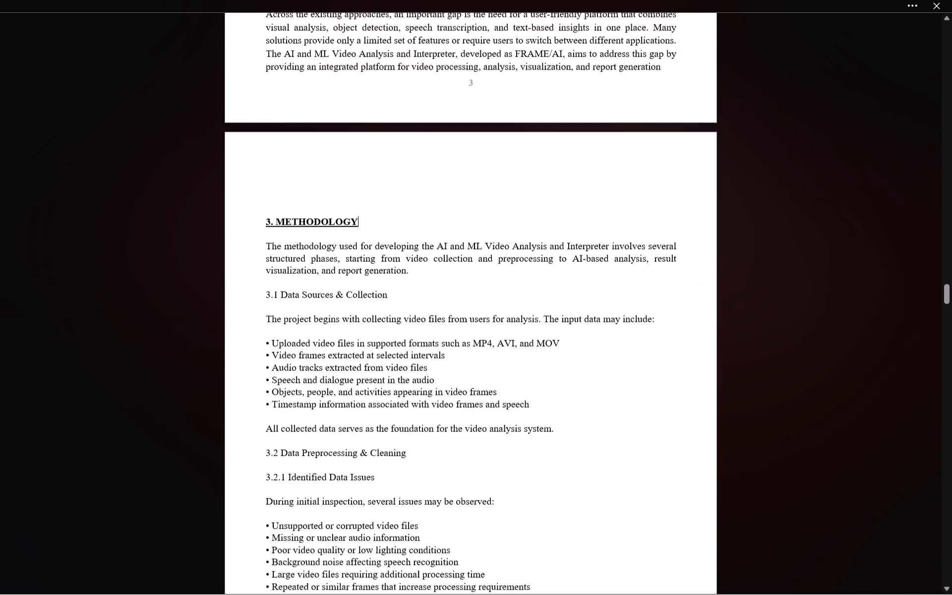
scroll(392, 371, "up", 7)
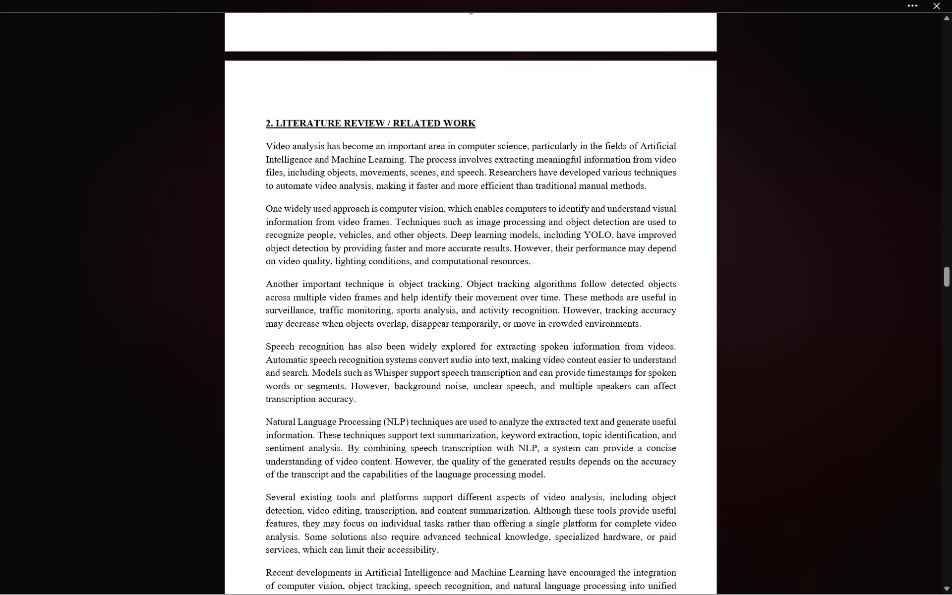
scroll(392, 371, "up", 6)
scroll(392, 371, "down", 2)
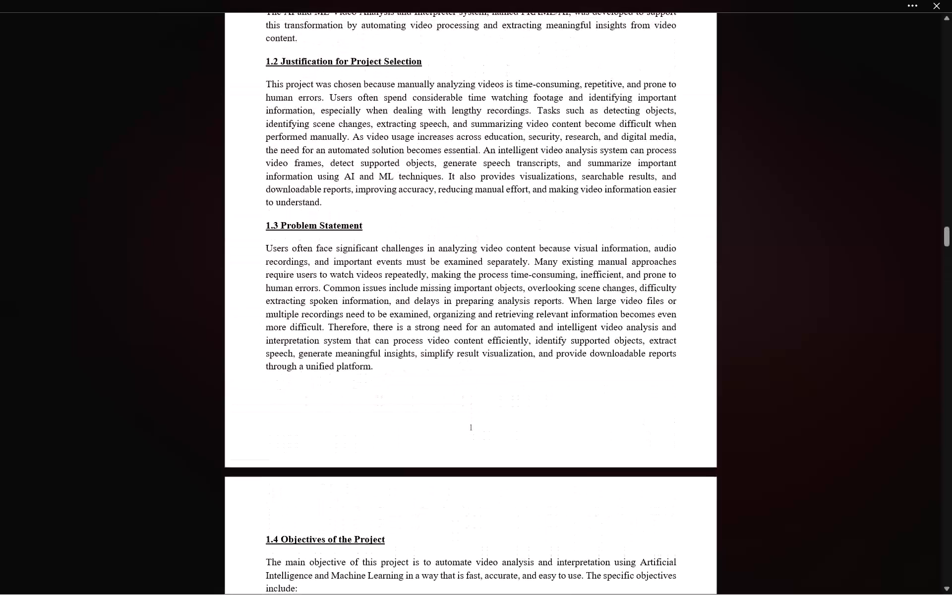
scroll(392, 371, "down", 1)
scroll(392, 371, "up", 1, "ctrl")
scroll(392, 371, "down", 1, "ctrl")
scroll(392, 371, "down", 8)
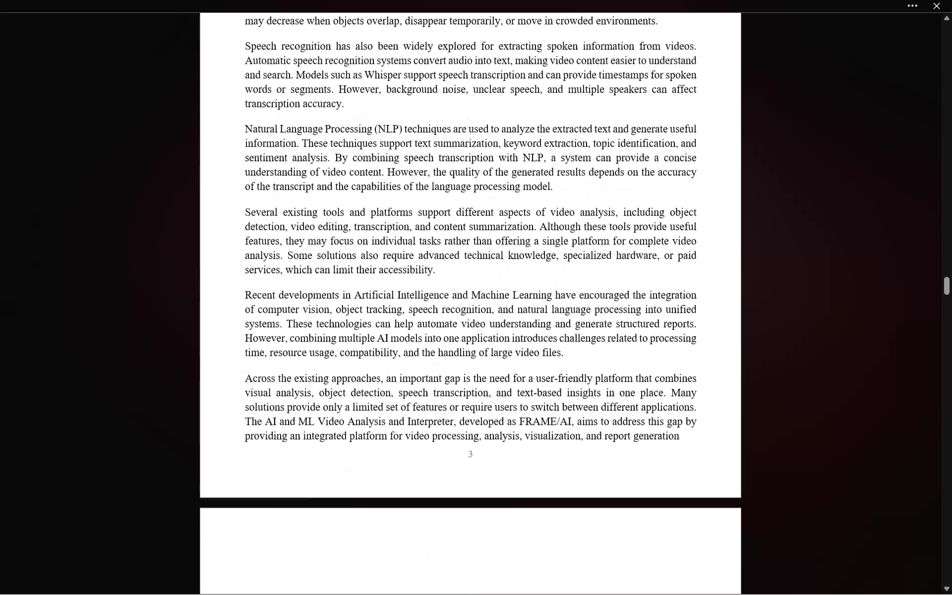
Make the 3.1 Data Sources & Collection subheading underlined and bold.
scroll(392, 371, "down", 2)
scroll(274, 148, "up", 1)
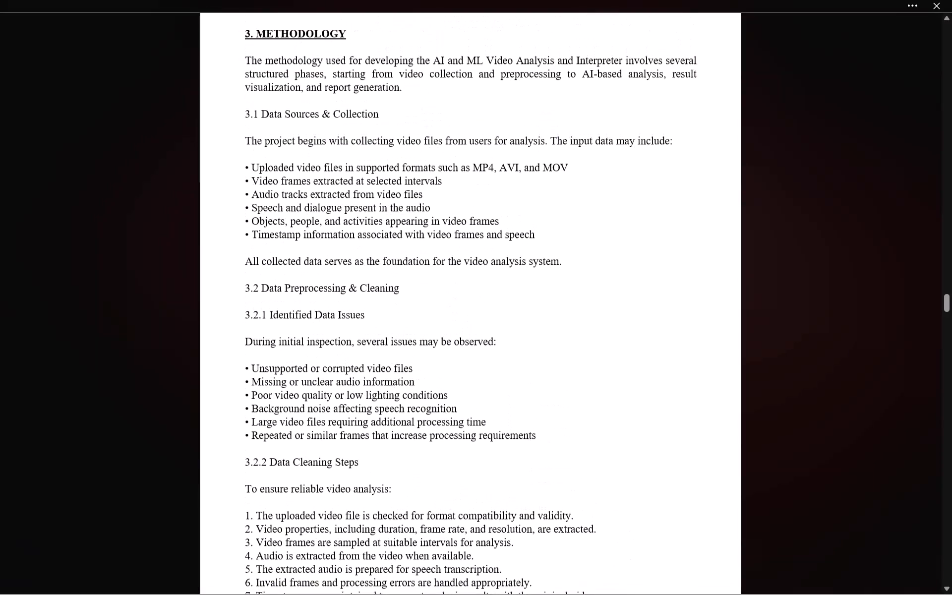
scroll(274, 148, "up", 1)
left_click_drag(247, 130, 308, 129)
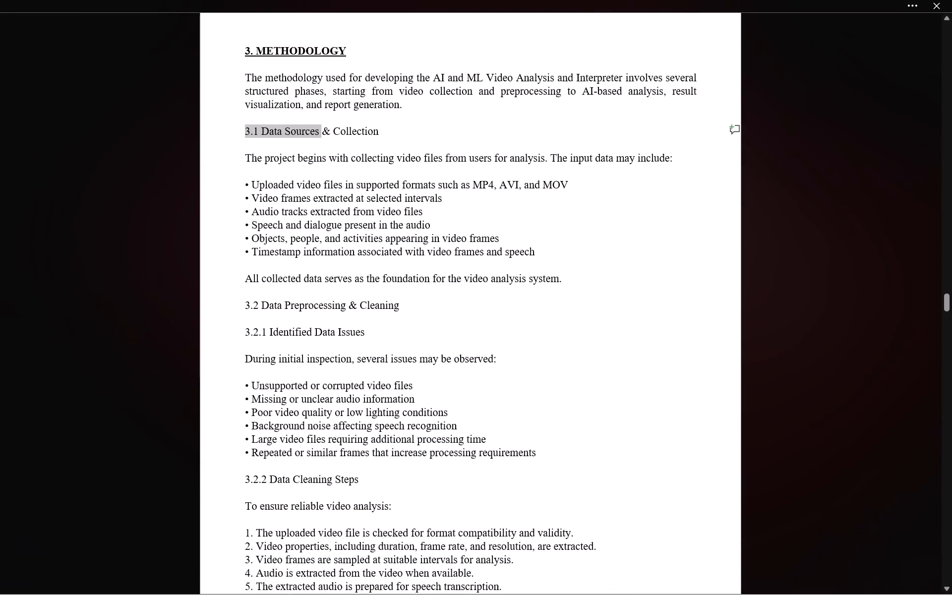
left_click_drag(308, 129, 363, 132)
left_click(404, 111)
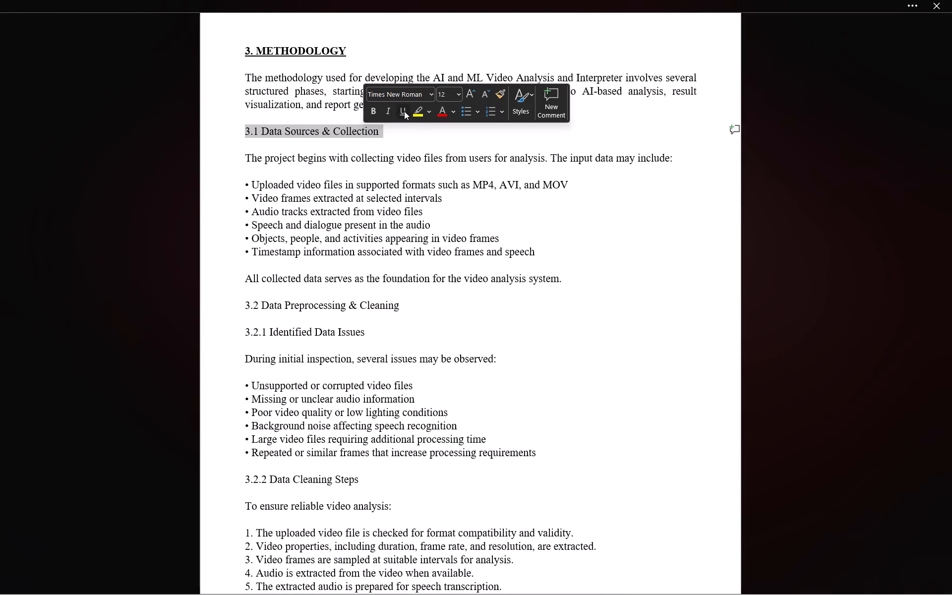
left_click(375, 110)
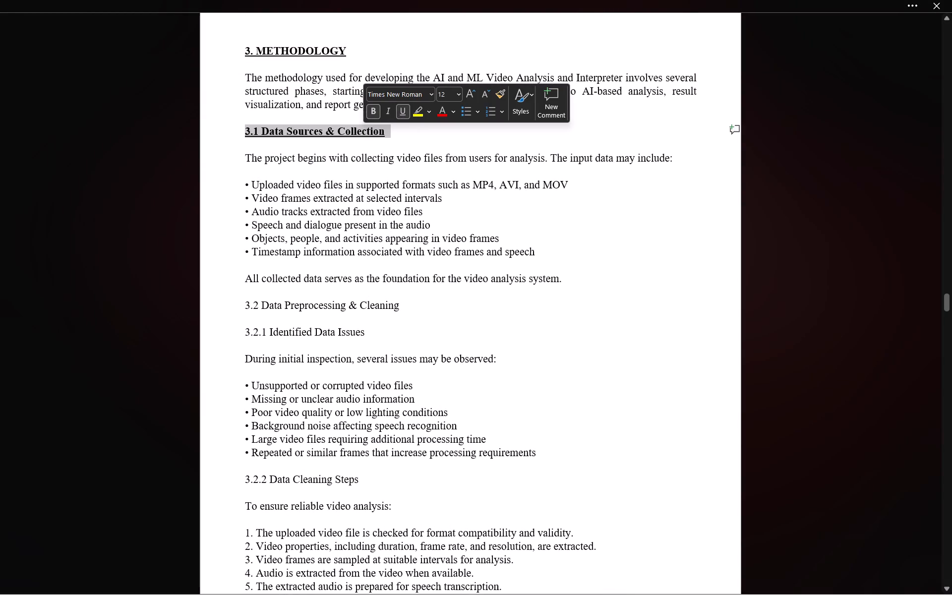
Make the 3.2 Data Preprocessing & Cleaning subheading underlined and bold.
left_click_drag(244, 305, 364, 297)
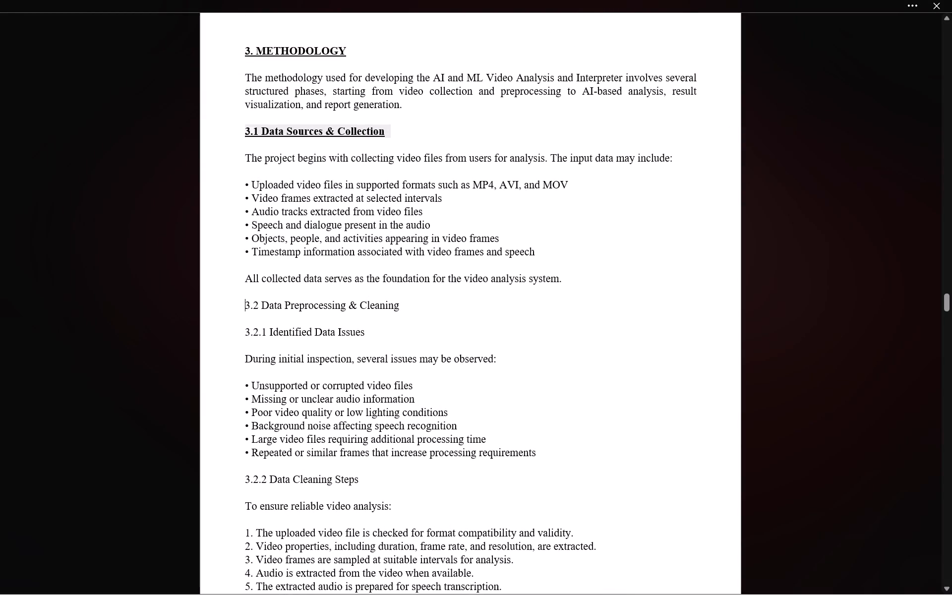
left_click_drag(364, 297, 389, 306)
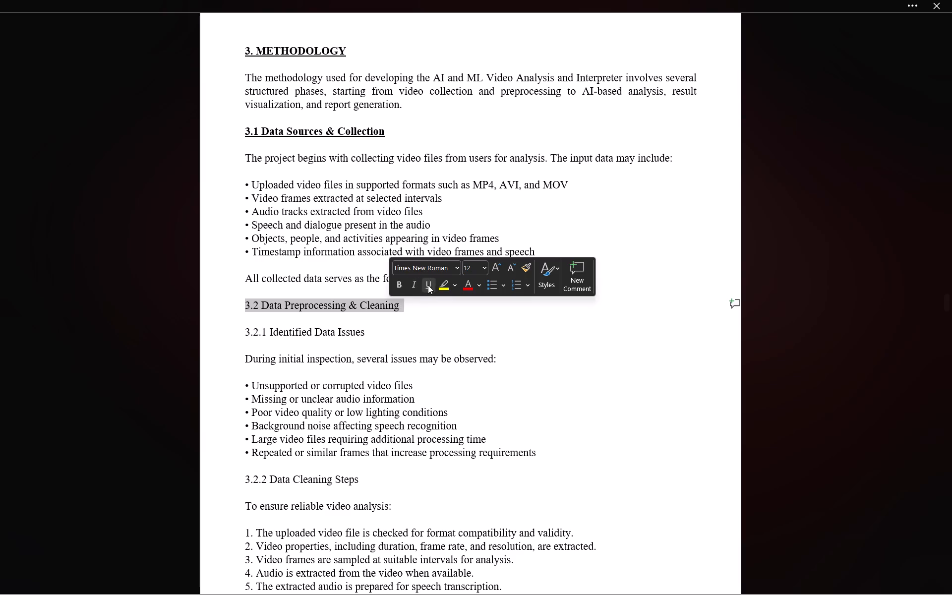
left_click(428, 285)
left_click(404, 288)
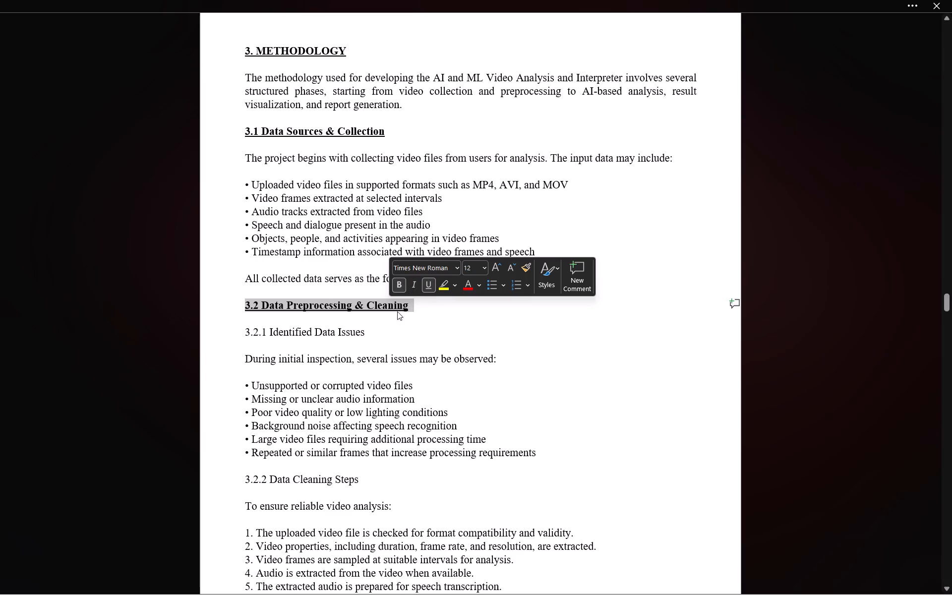
left_click(395, 314)
Make the 3.2.1 Identified Data Issues subheading underlined and bold.
left_click_drag(245, 333, 356, 335)
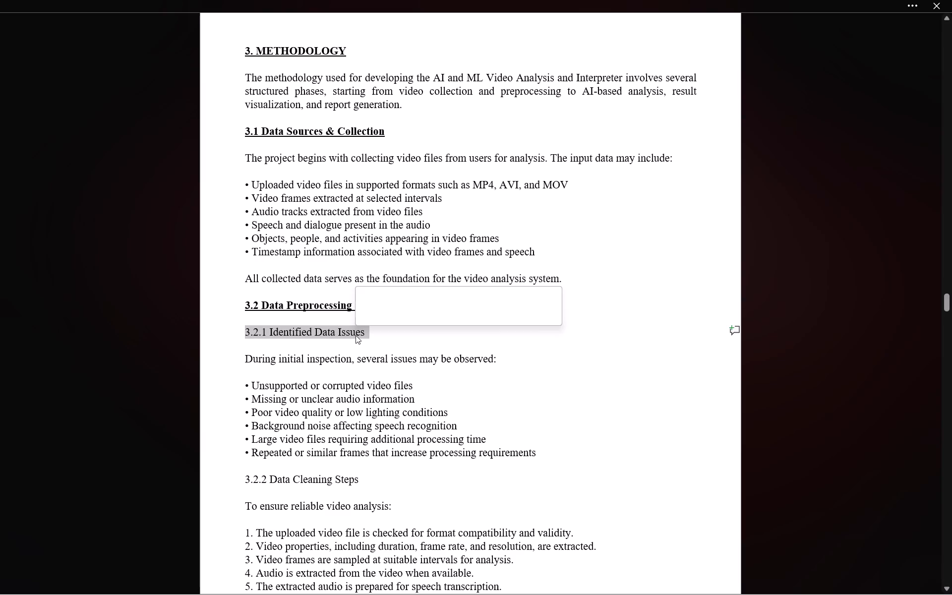
left_click(401, 315)
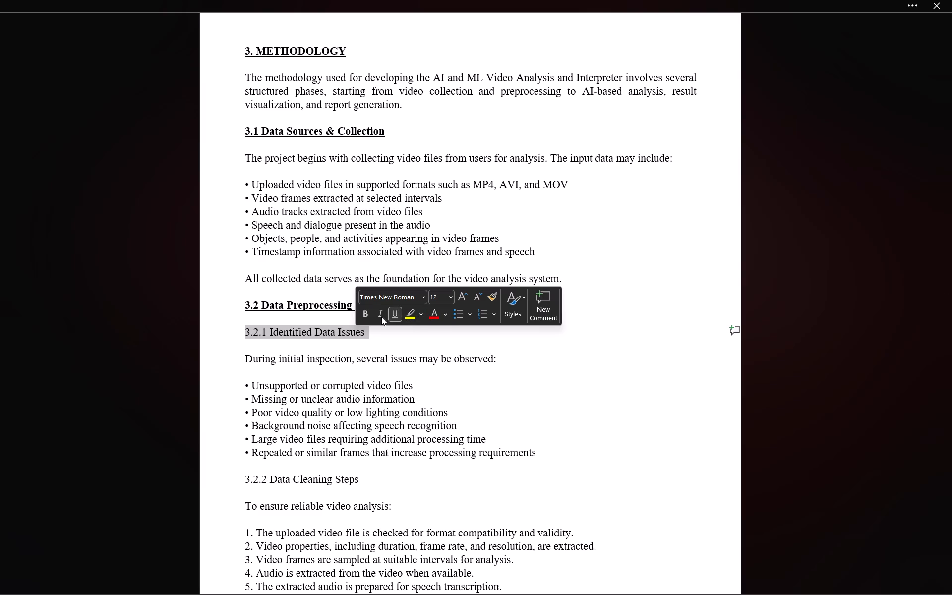
left_click(361, 315)
left_click(385, 334)
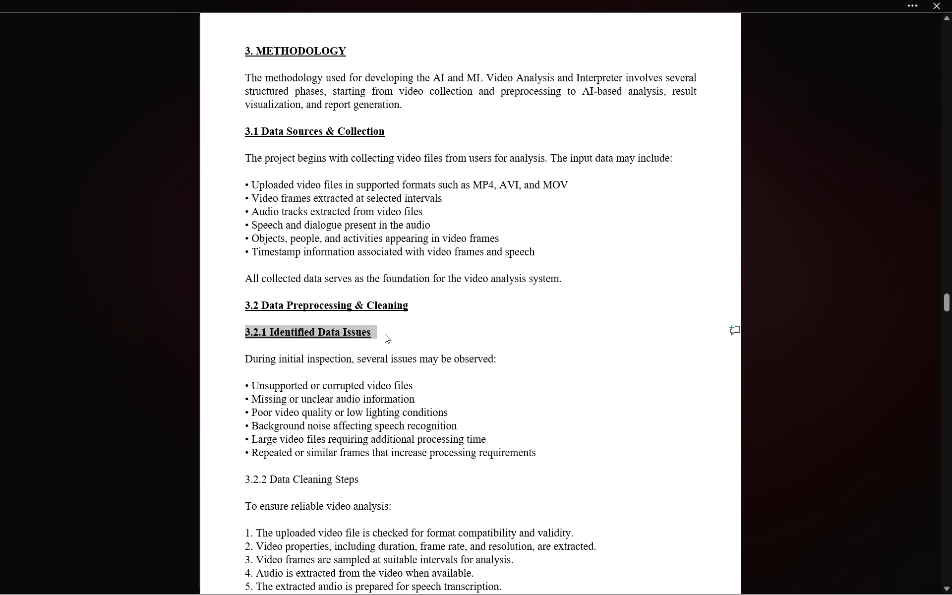
Make the 3.2.2 Data Cleaning Steps subheading underlined and bold.
scroll(379, 334, "down", 2)
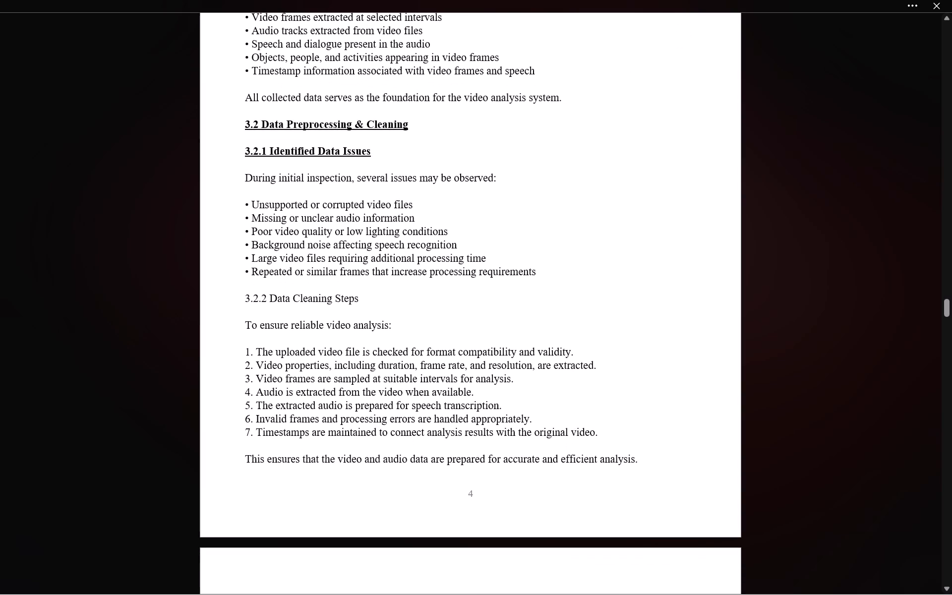
left_click_drag(245, 300, 355, 298)
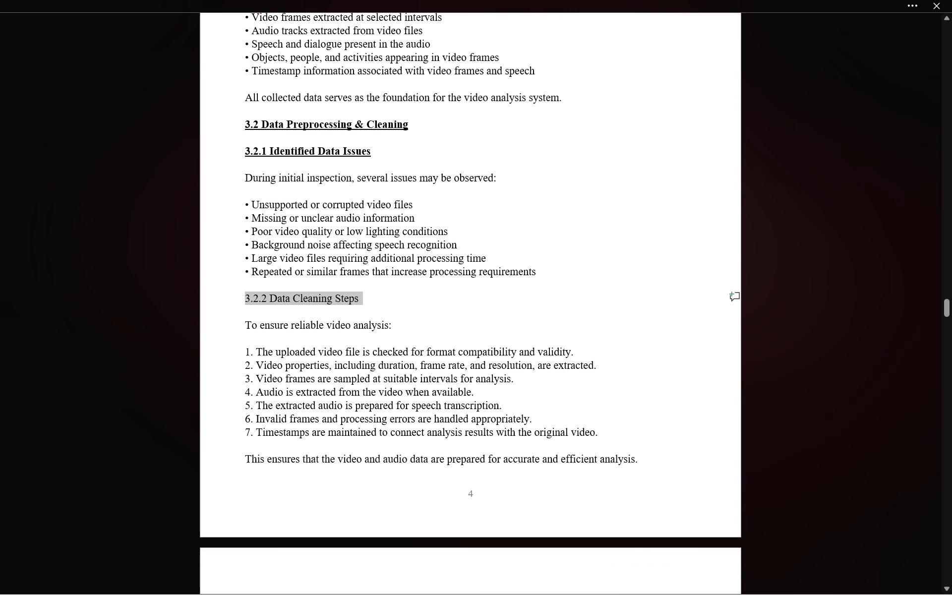
left_click_drag(355, 298, 354, 298)
left_click(391, 277)
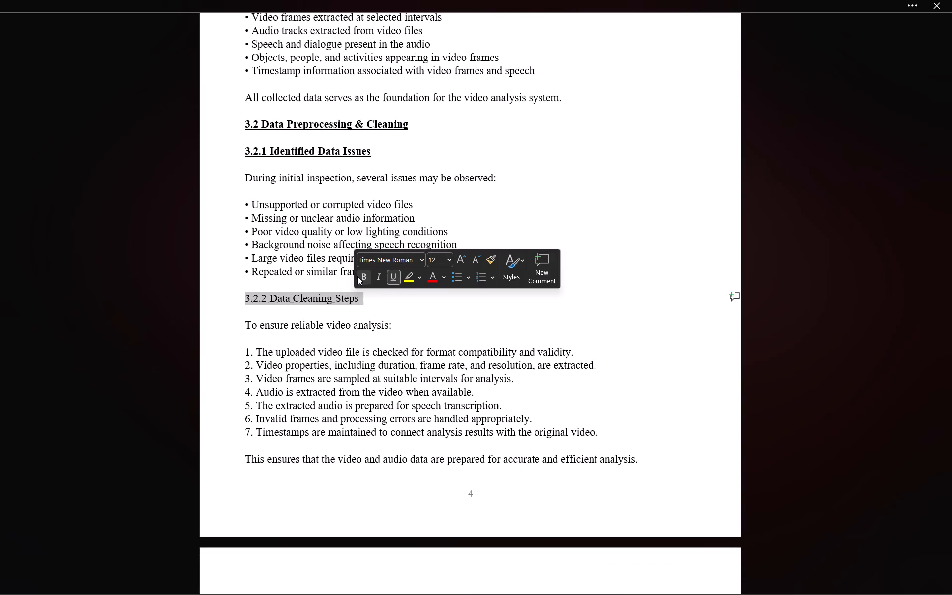
left_click(357, 276)
left_click(405, 299)
Make the 3.3 Tools and Technologies Used subheading underlined and bold.
scroll(405, 299, "down", 2)
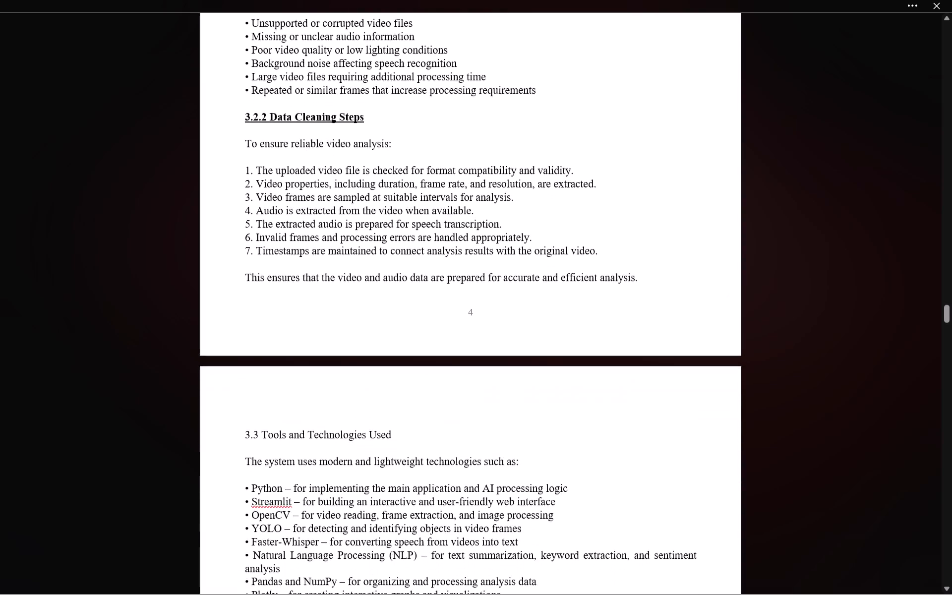
scroll(405, 299, "down", 2)
left_click(342, 342)
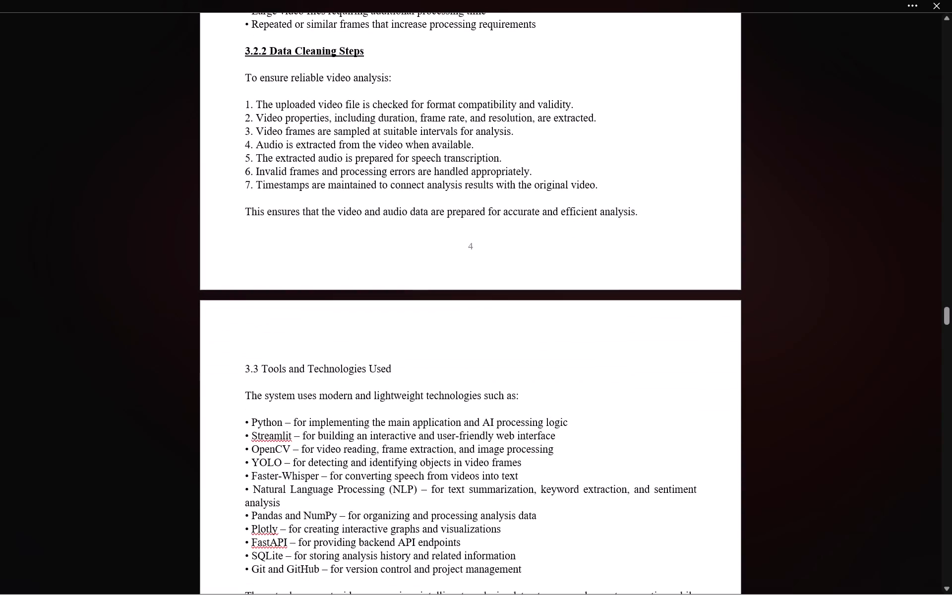
left_click_drag(245, 367, 366, 367)
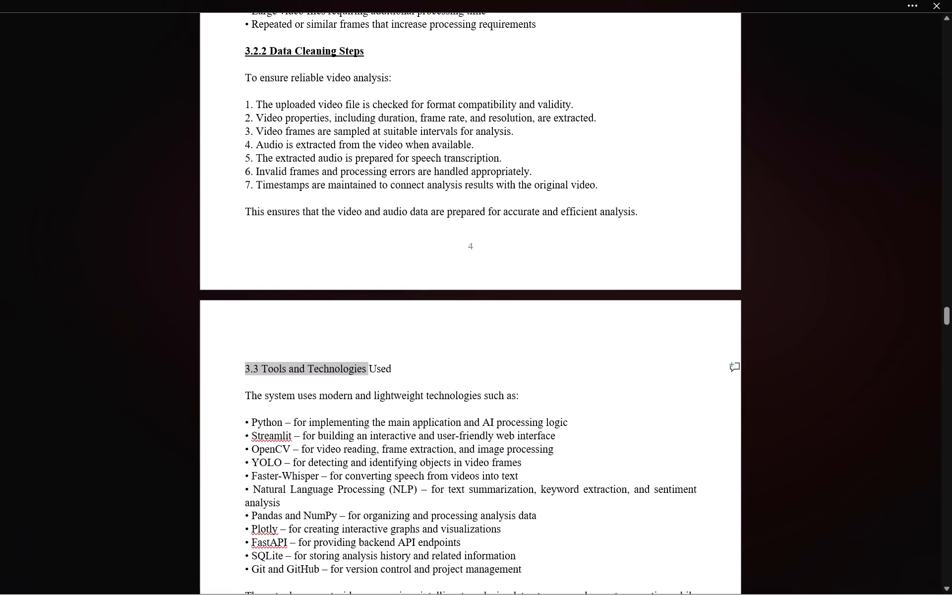
left_click_drag(366, 367, 395, 368)
left_click(436, 348)
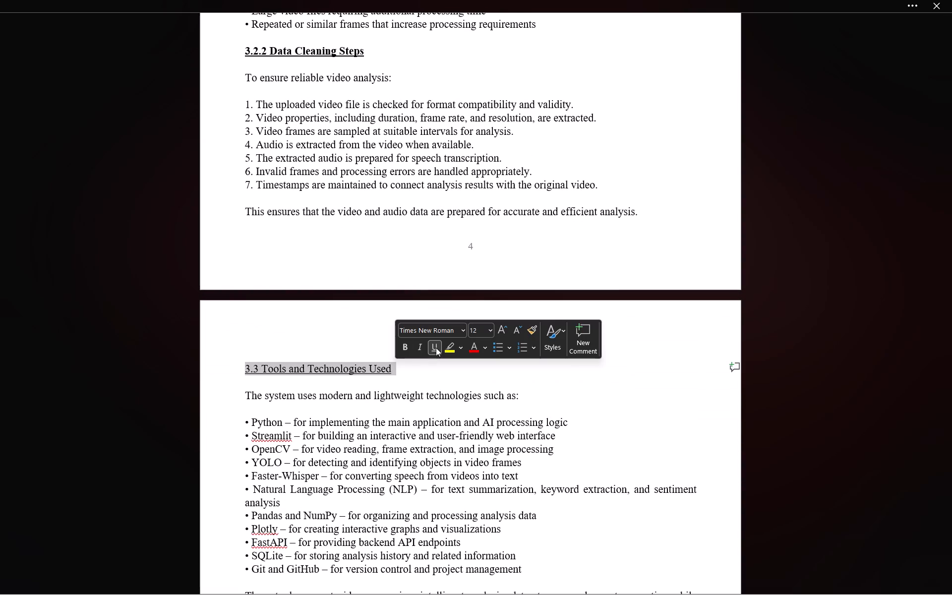
left_click(401, 350)
left_click(413, 368)
Make the 3.4 KPI Selection Rationale subheading underlined and bold.
scroll(413, 368, "down", 2)
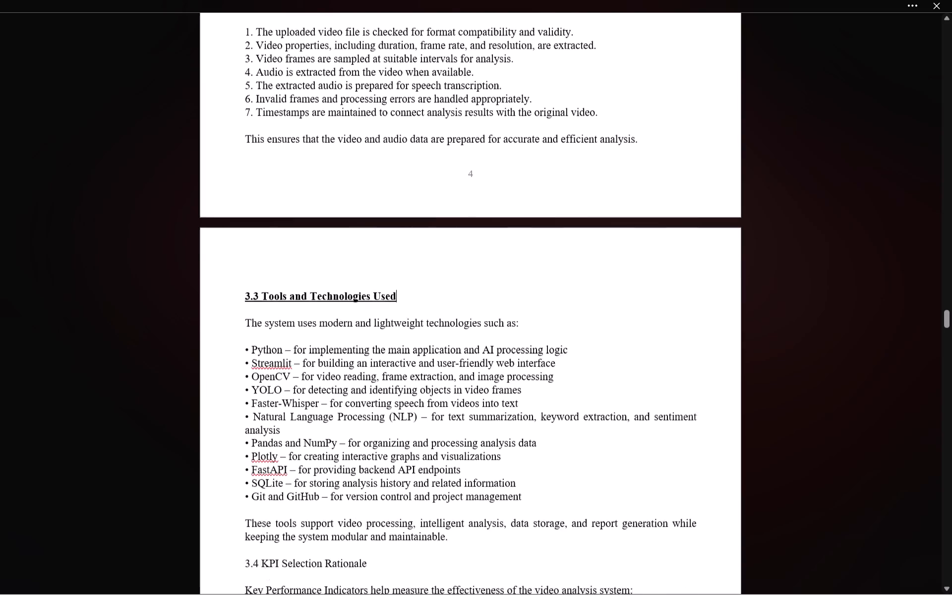
scroll(413, 368, "down", 1)
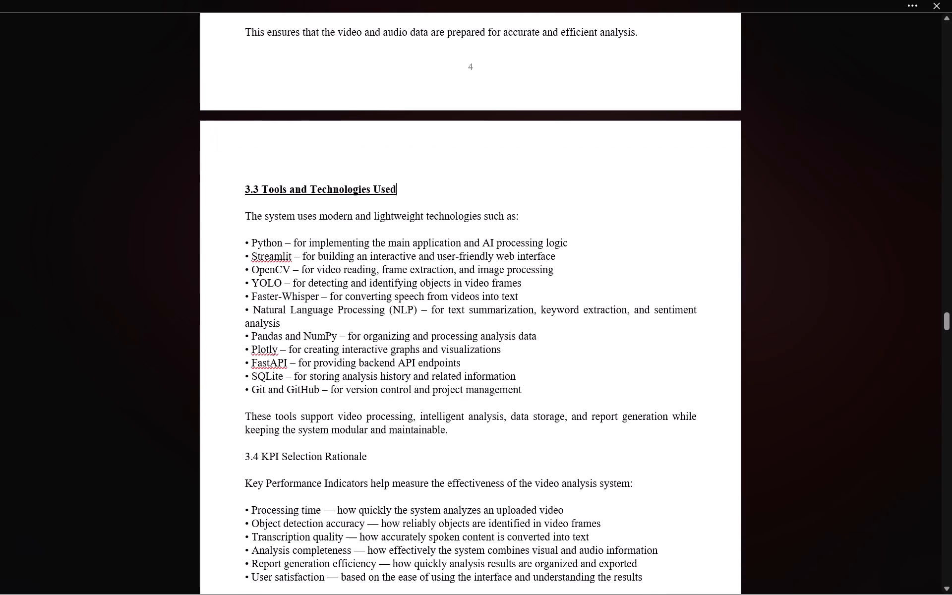
scroll(375, 382, "down", 2)
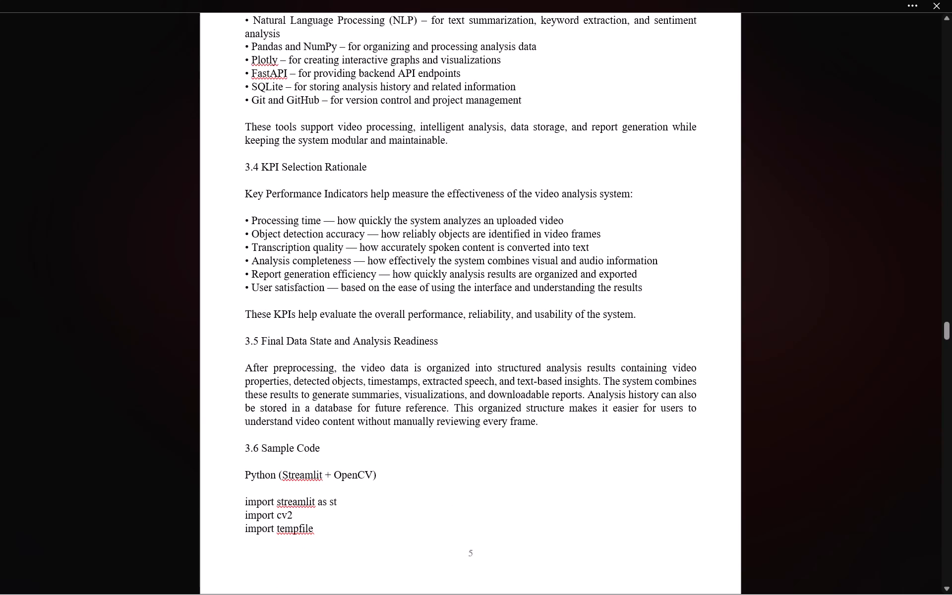
left_click_drag(246, 168, 345, 171)
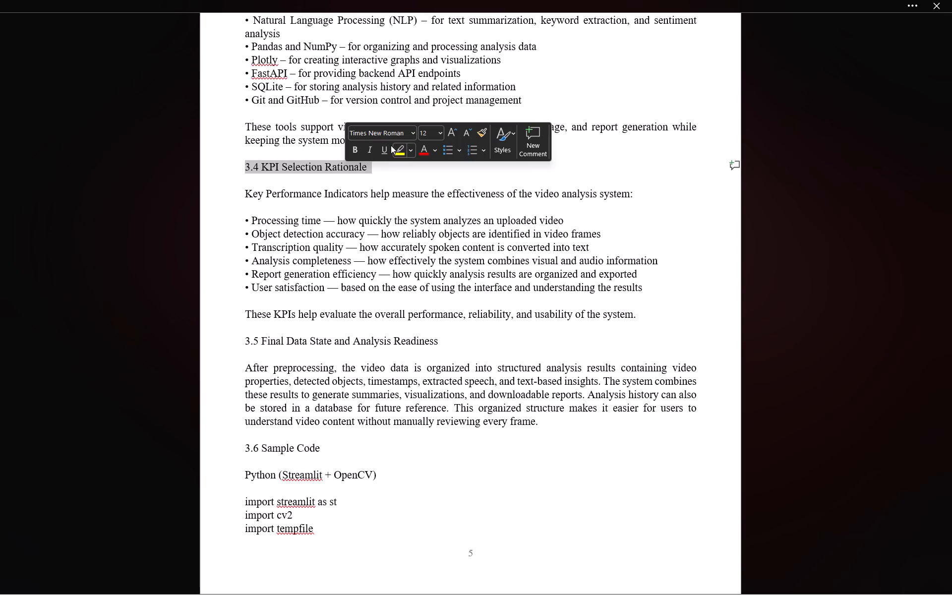
left_click(388, 145)
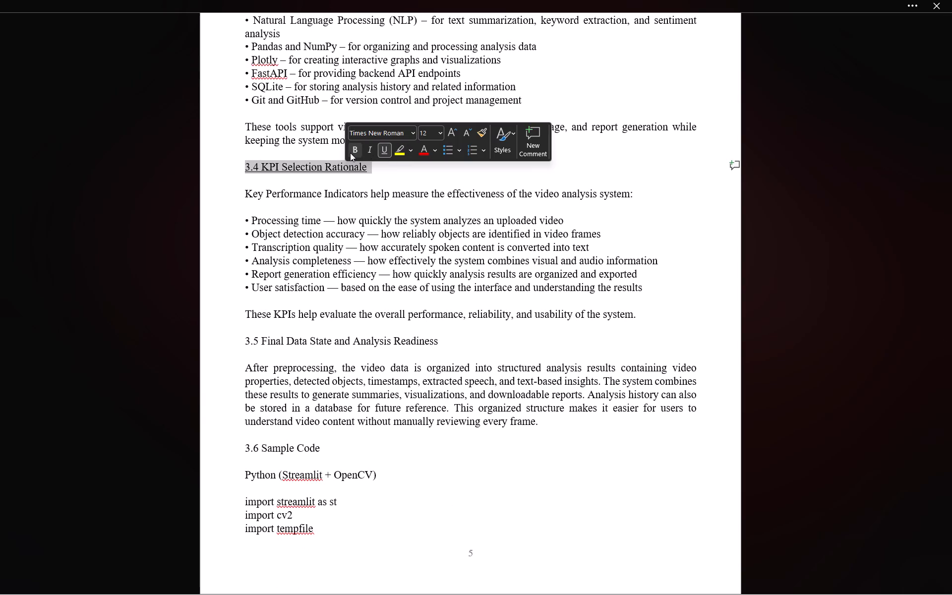
left_click(350, 153)
left_click(384, 175)
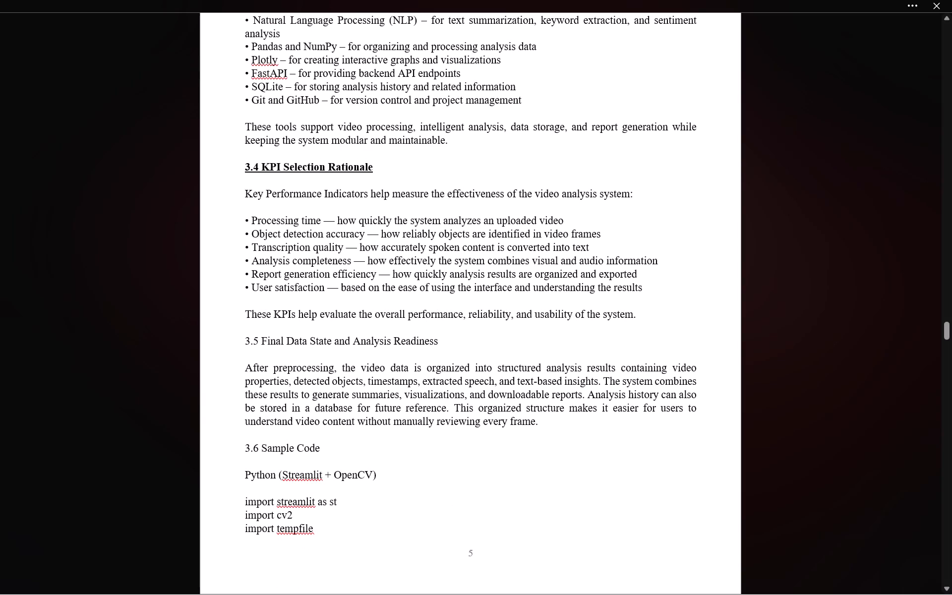
Make the 3.5 Final Data State and Analysis Readiness subheading underlined and bold.
left_click_drag(245, 342, 418, 347)
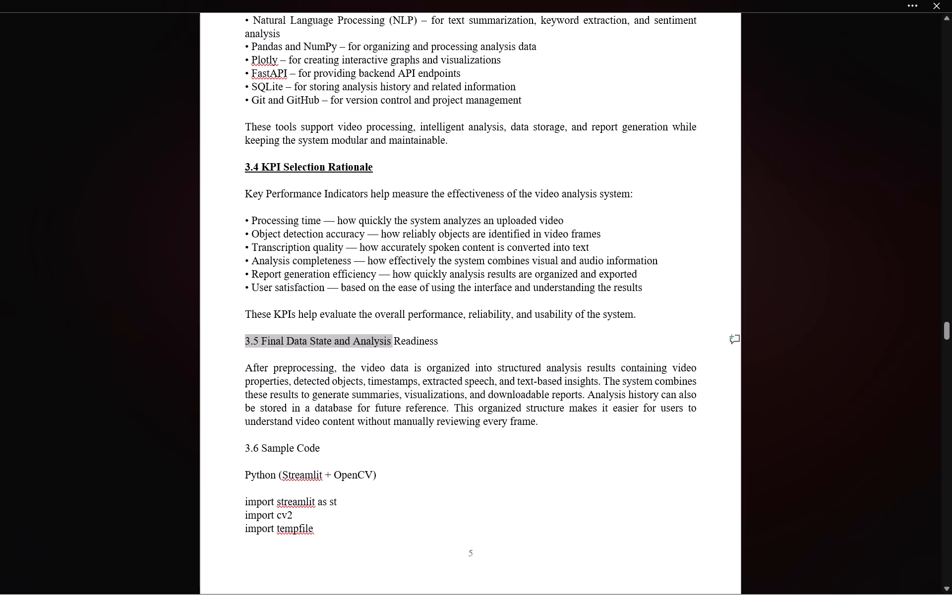
left_click_drag(418, 347, 470, 343)
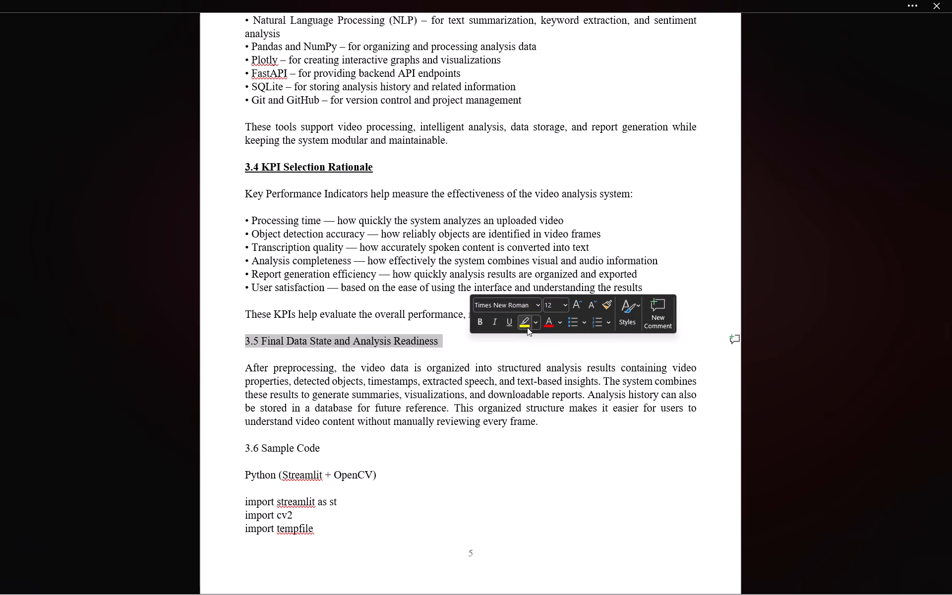
left_click(511, 327)
left_click(483, 325)
left_click(469, 349)
Make the 3.6 Sample Code subheading above the Python code underlined and bold.
scroll(469, 349, "down", 4)
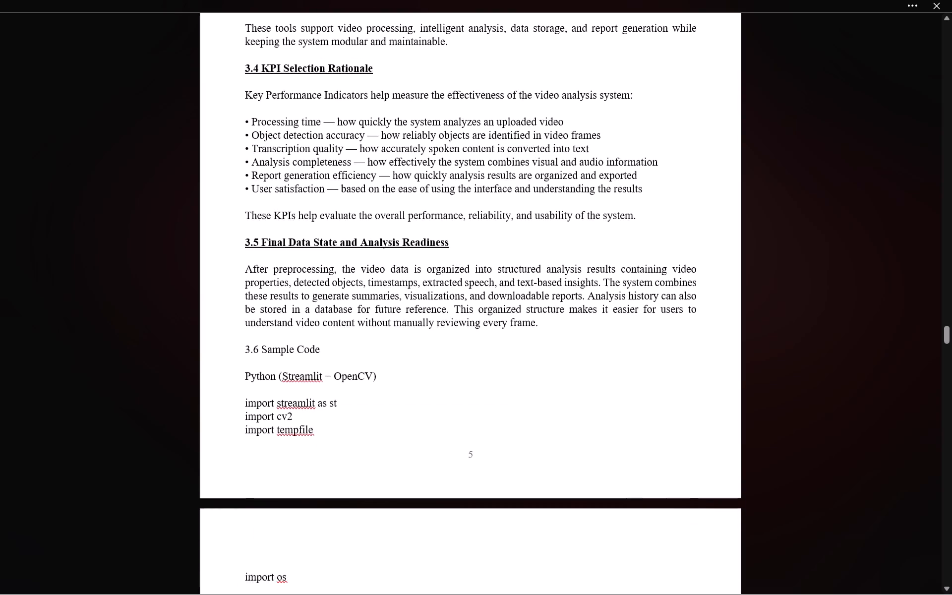
scroll(469, 349, "down", 1)
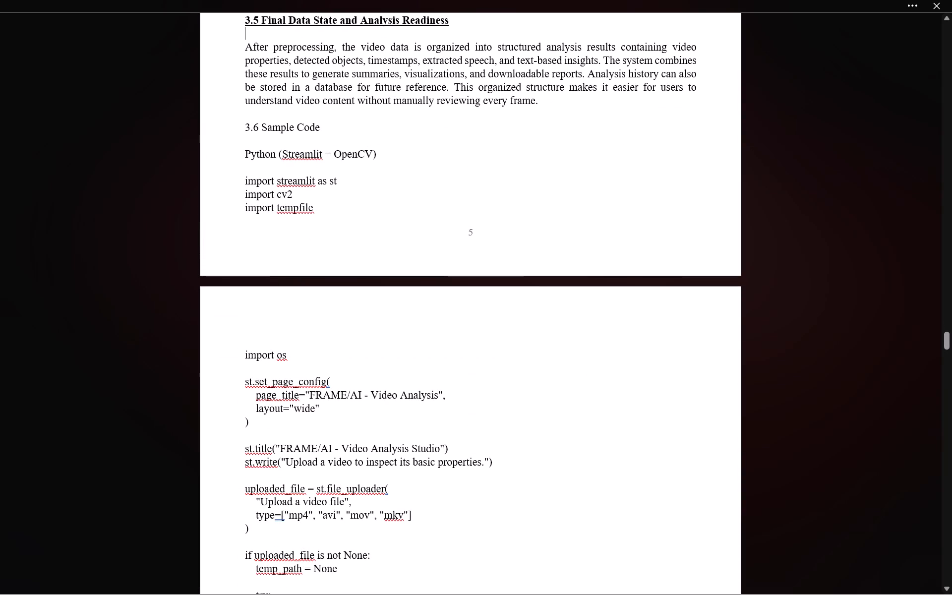
left_click_drag(245, 129, 319, 135)
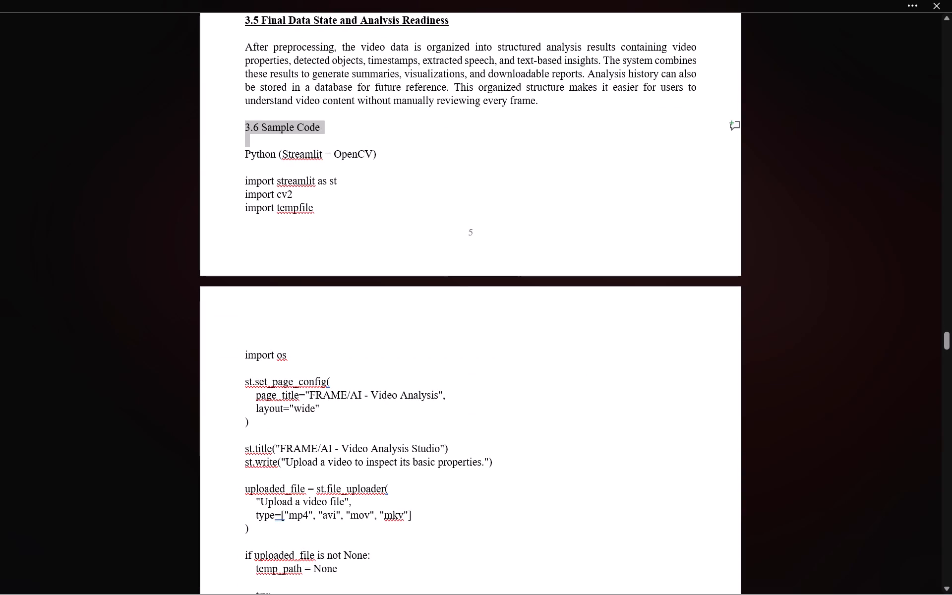
left_click_drag(319, 135, 317, 131)
left_click_drag(317, 131, 316, 131)
left_click(342, 126)
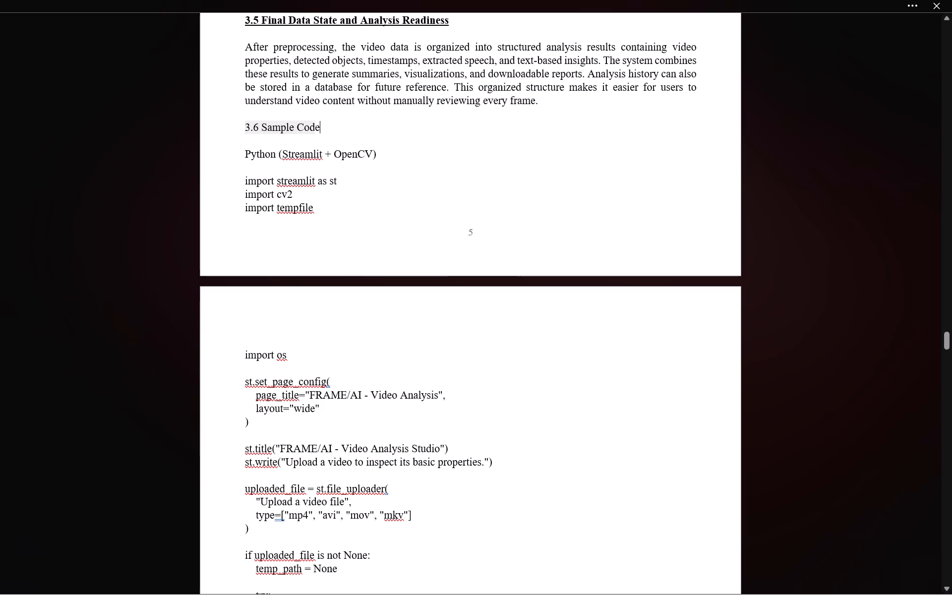
left_click_drag(243, 125, 324, 132)
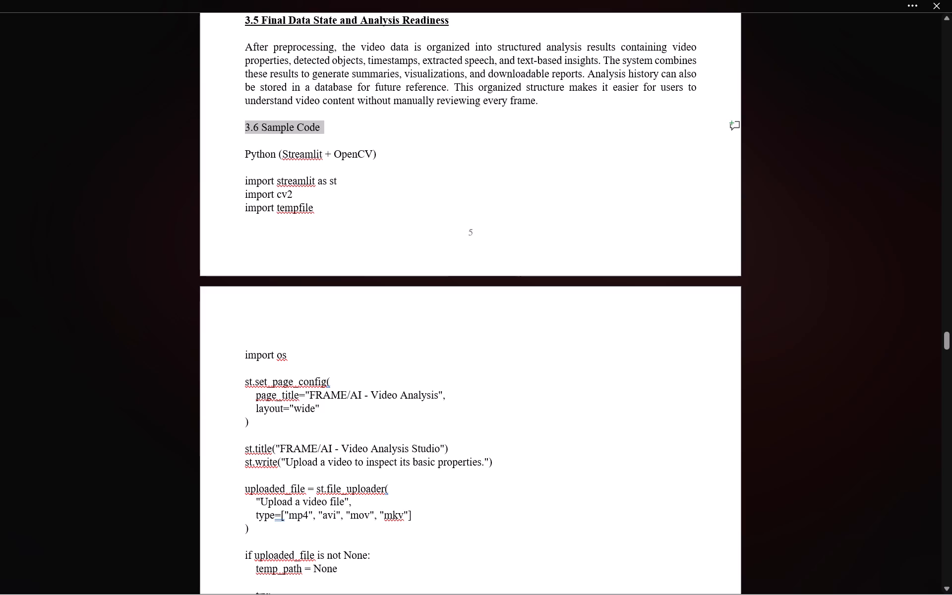
left_click_drag(324, 132, 321, 131)
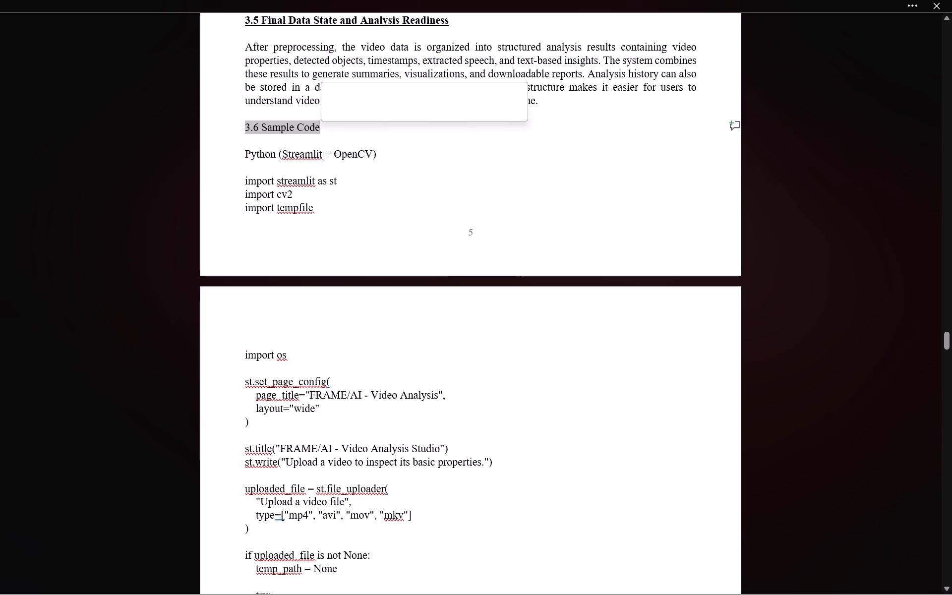
left_click(357, 116)
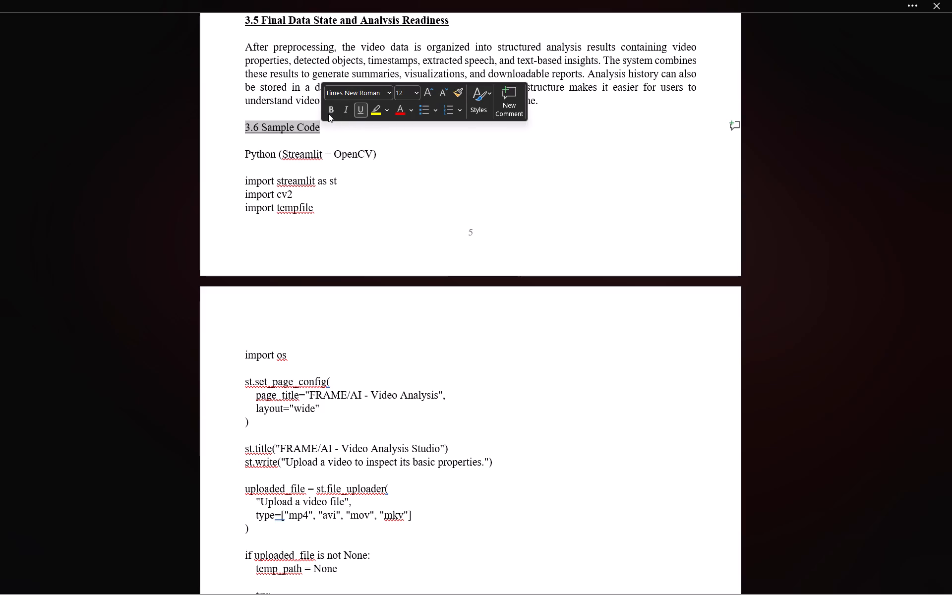
left_click(328, 114)
left_click(349, 135)
scroll(349, 135, "down", 1)
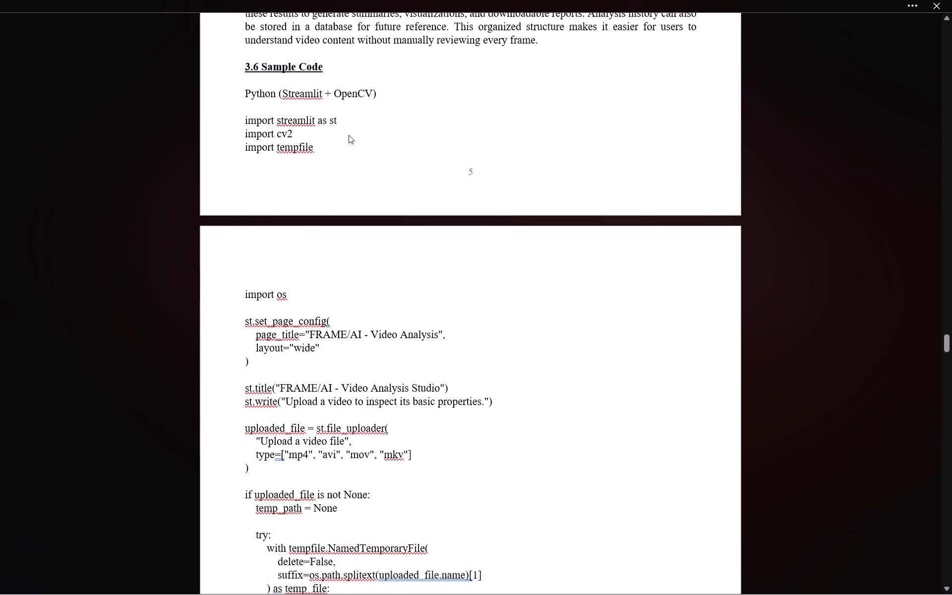
Insert blank lines below the sample code explanation to push the 4. DATA ANALYSIS heading onto a new page.
scroll(349, 135, "down", 6)
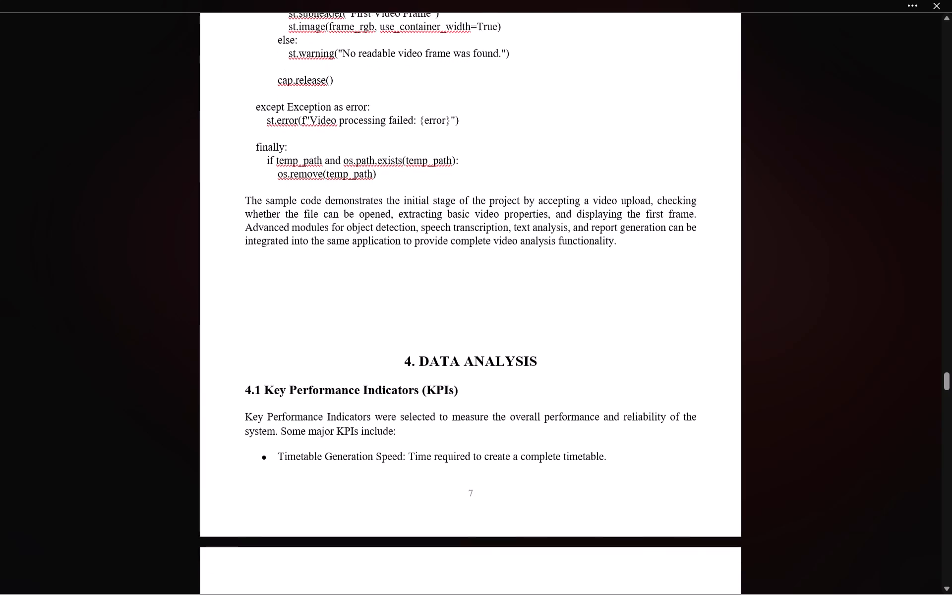
left_click(359, 283)
key("Return")
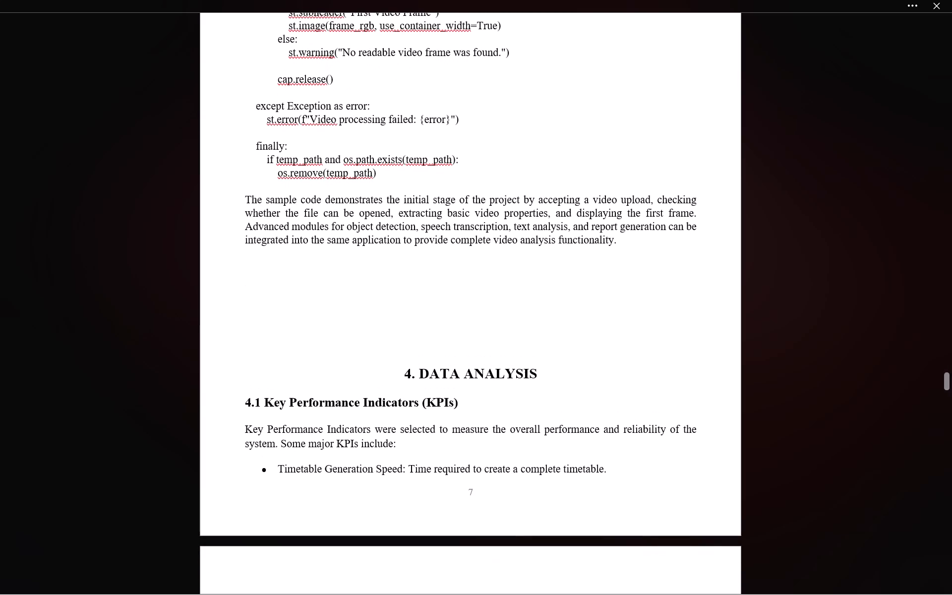
key("Return")
key("Return")
key("Return")
key("Return")
key("Return")
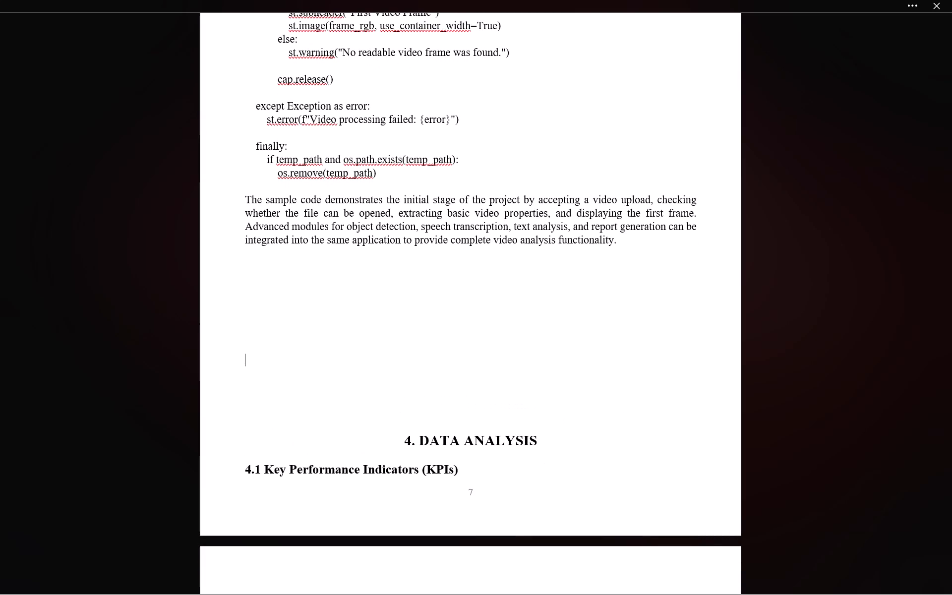
key("Return")
key("Return")
key("Return")
Copy the whole Data Analysis section, from the 4. DATA ANALYSIS heading through the end of 4.4 Data Mining Techniques.
scroll(359, 283, "down", 1)
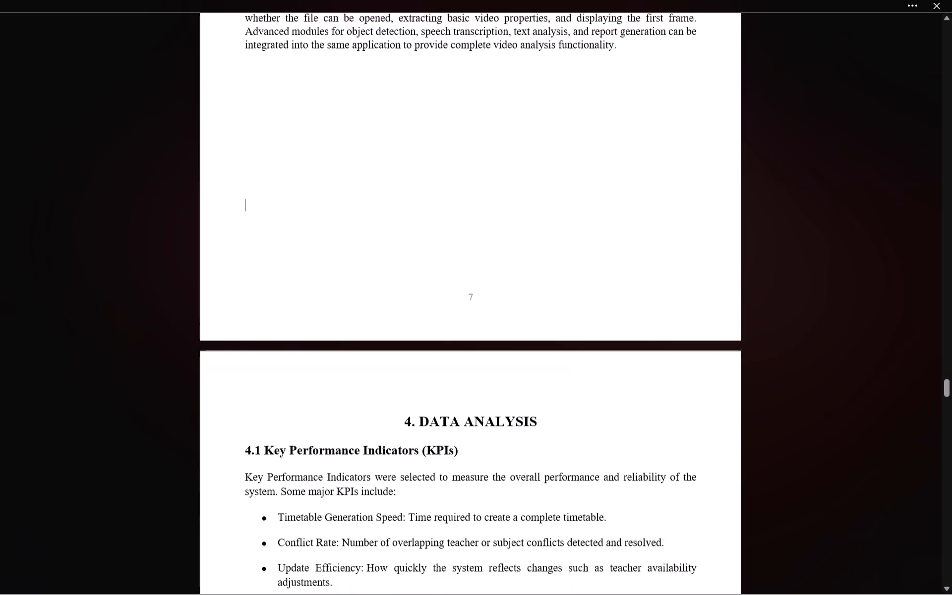
scroll(359, 283, "down", 1)
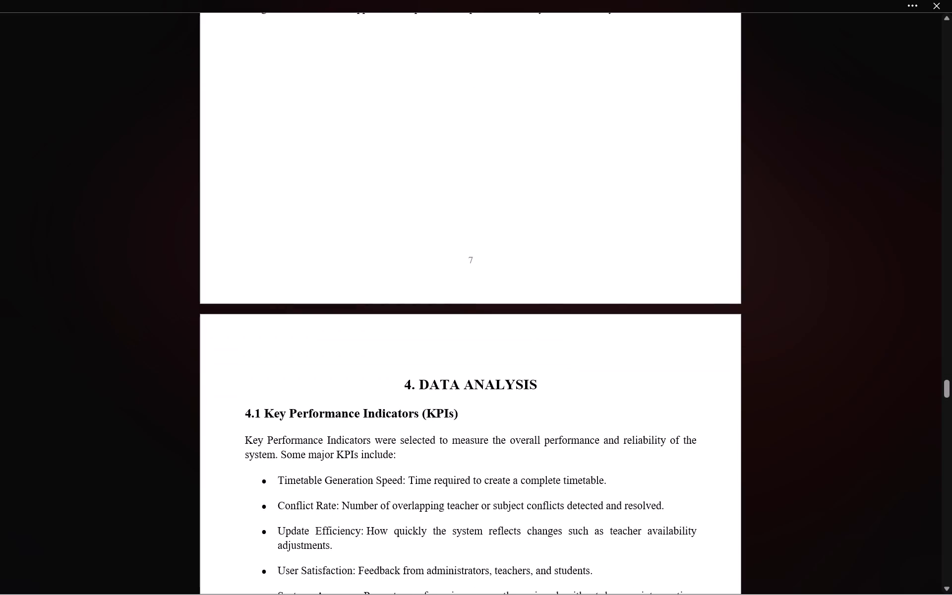
left_click_drag(401, 383, 513, 588)
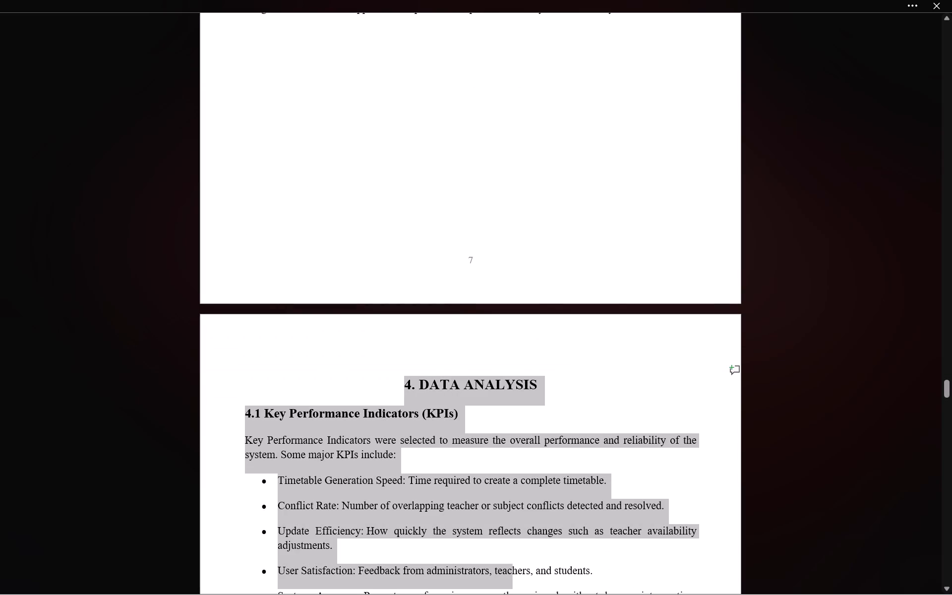
left_click_drag(513, 588, 523, 594)
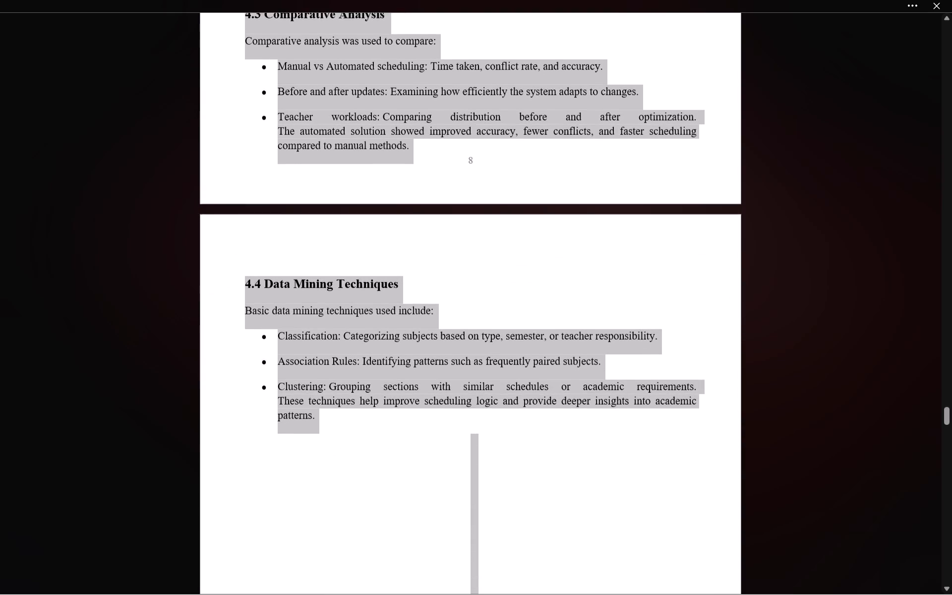
left_click_drag(523, 594, 328, 273)
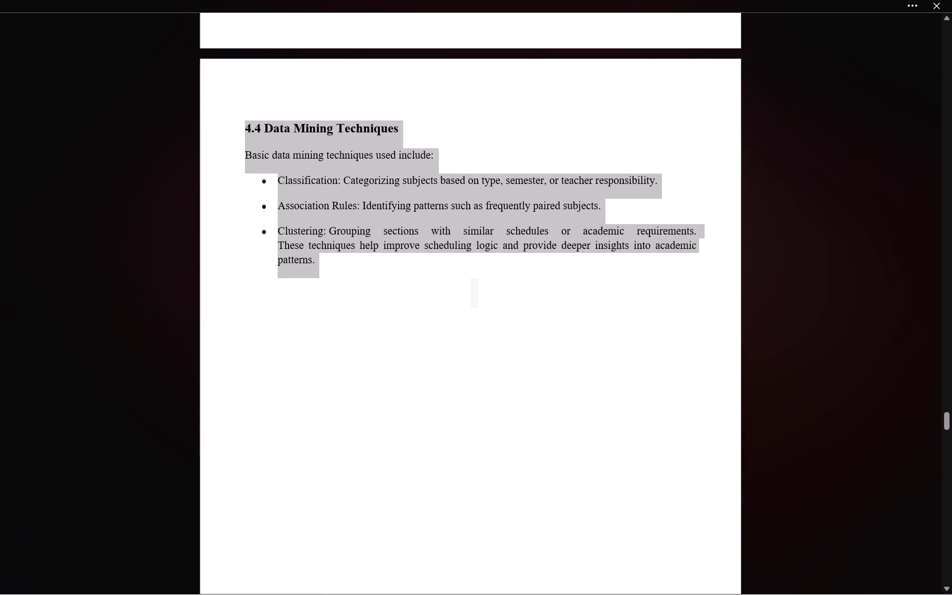
left_click_drag(328, 273, 328, 272)
key("ctrl+c")
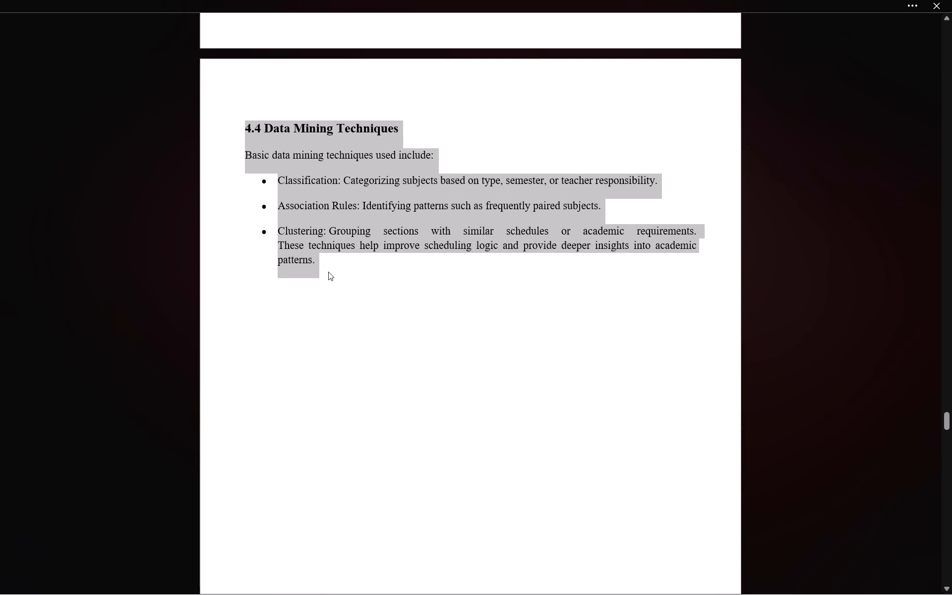
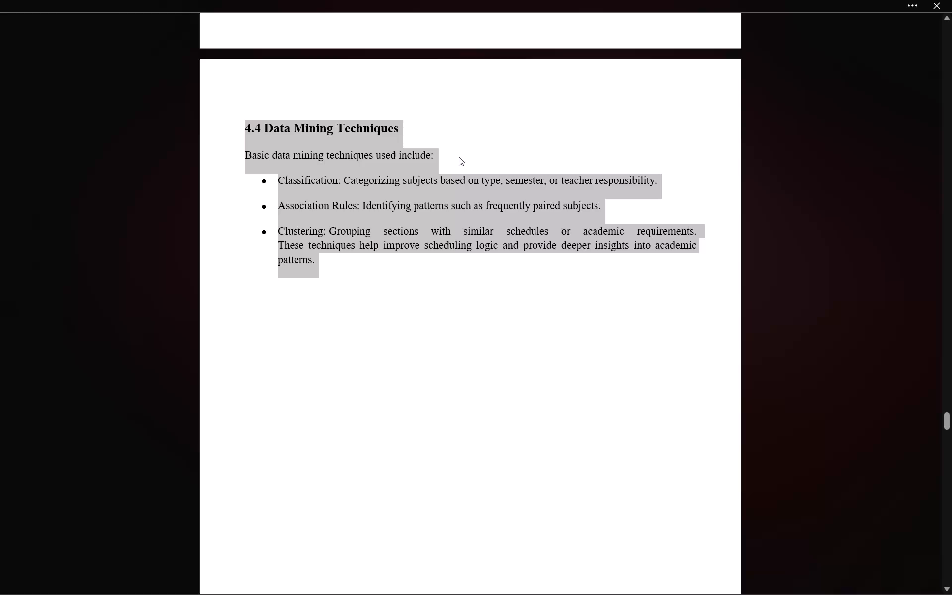
Replace the selected old Data Analysis section by pasting in the AI video analysis version.
key("ctrl+v")
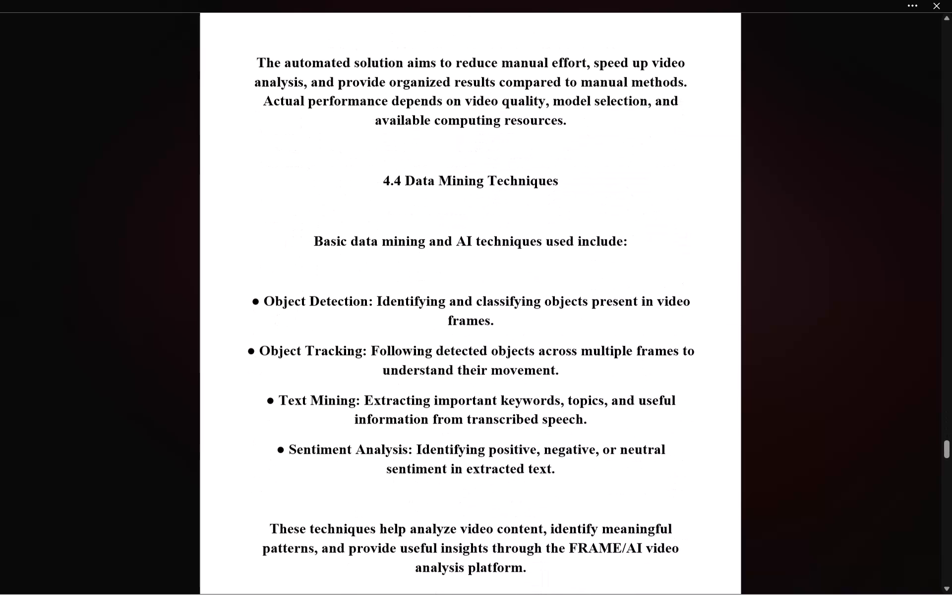
scroll(422, 234, "up", 3)
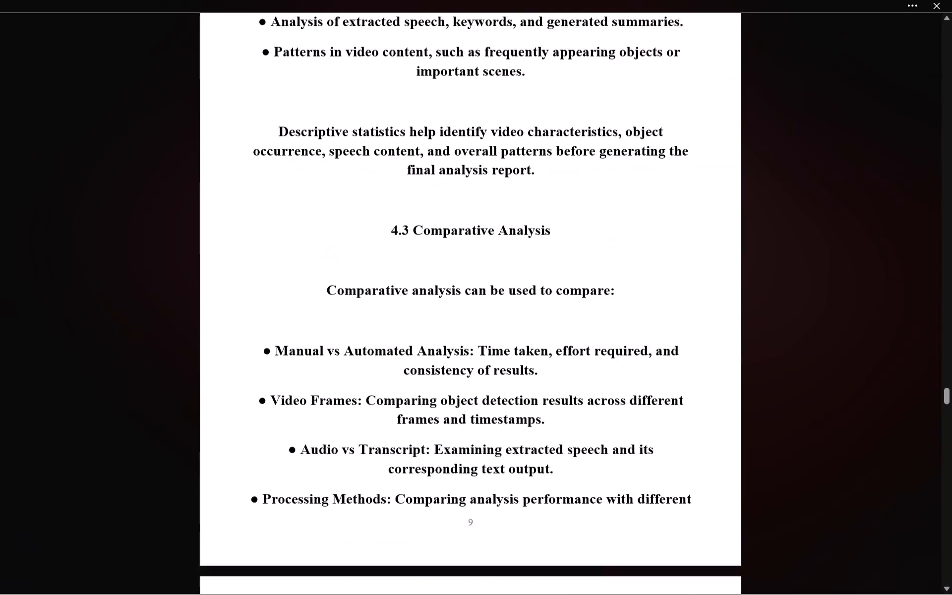
scroll(422, 234, "up", 6)
right_click(422, 234)
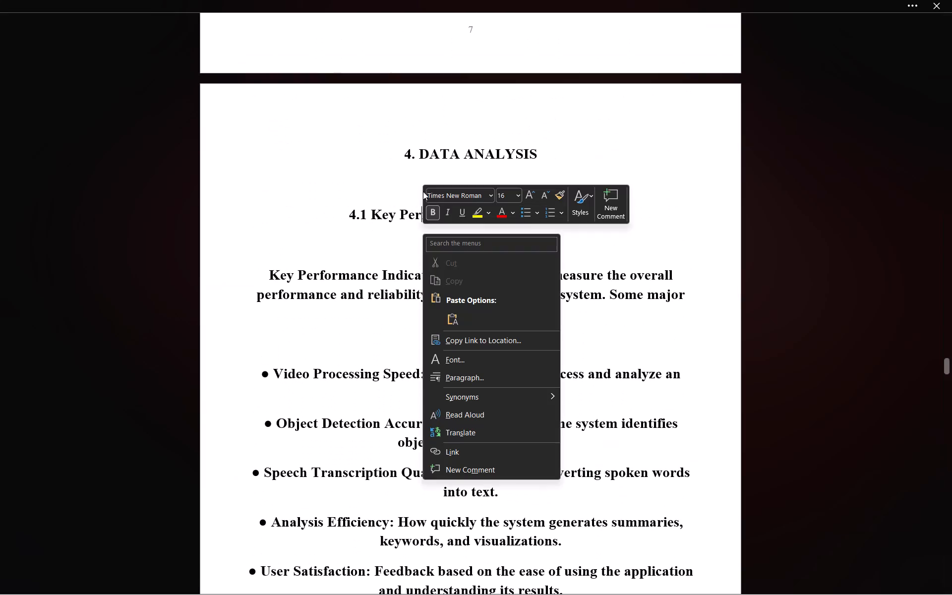
scroll(420, 186, "up", 1)
left_click(375, 211)
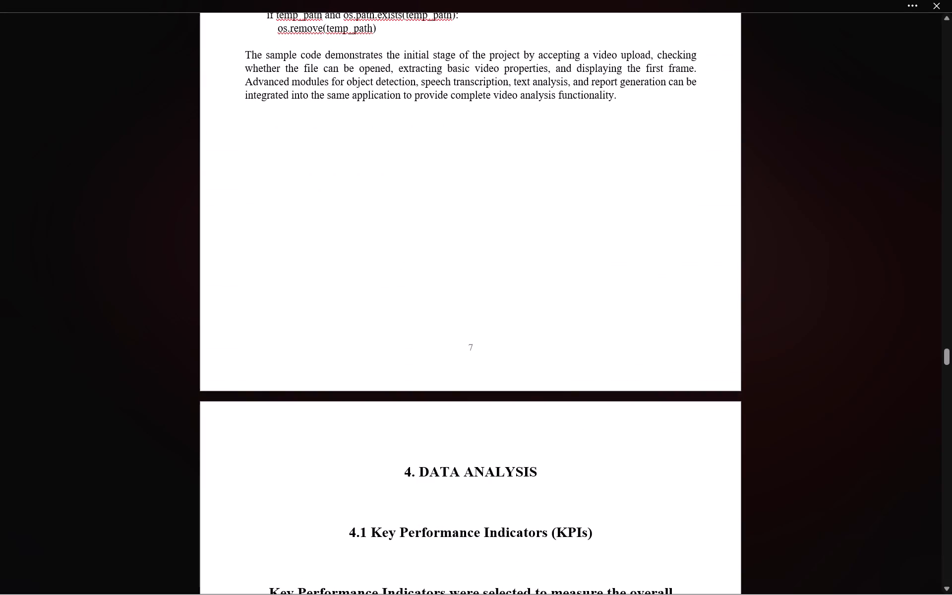
Set the whole pasted Data Analysis text, from the 4. DATA ANALYSIS heading through the end of 4.4, to size 12 without bold.
left_click_drag(404, 473, 583, 594)
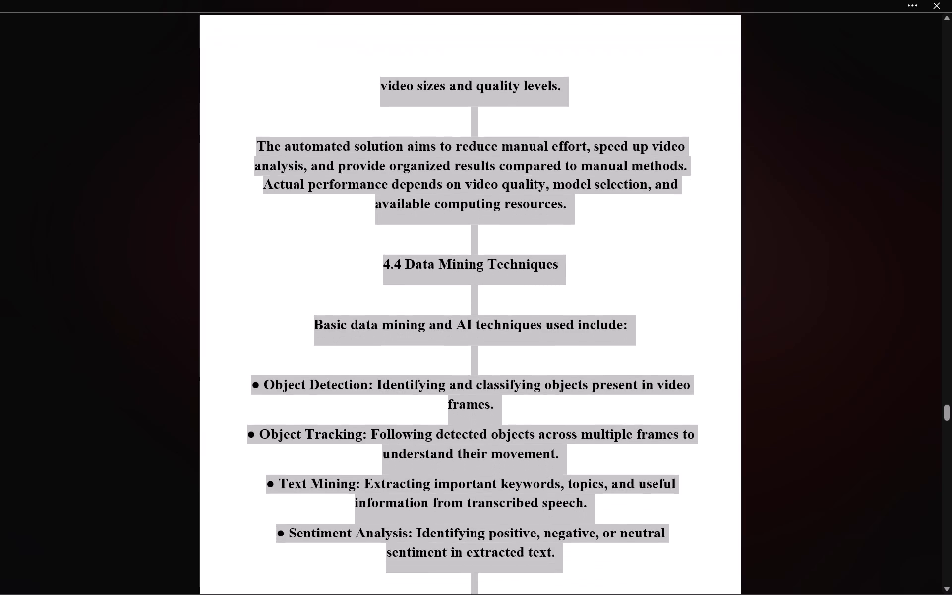
left_click_drag(583, 594, 552, 432)
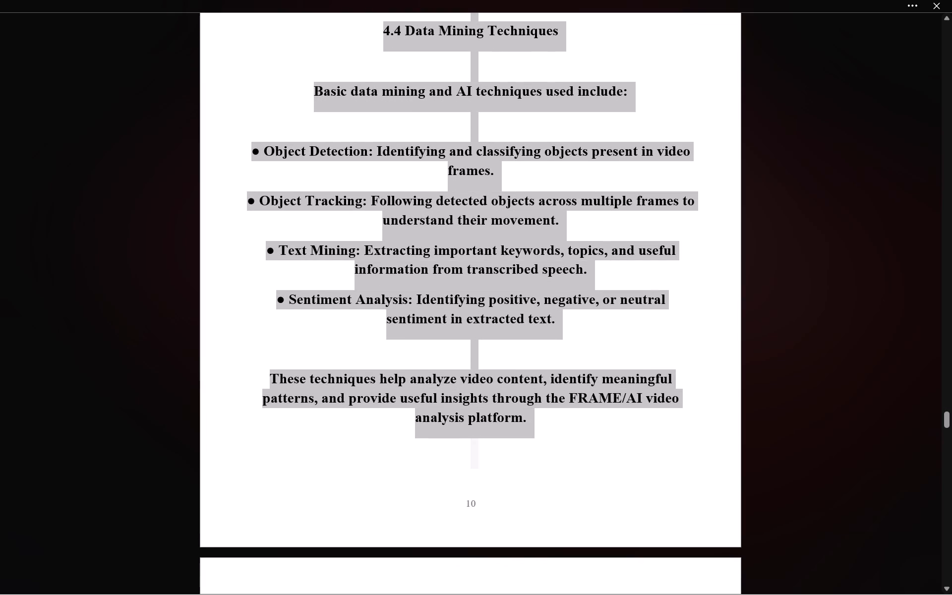
left_click_drag(552, 432, 542, 355)
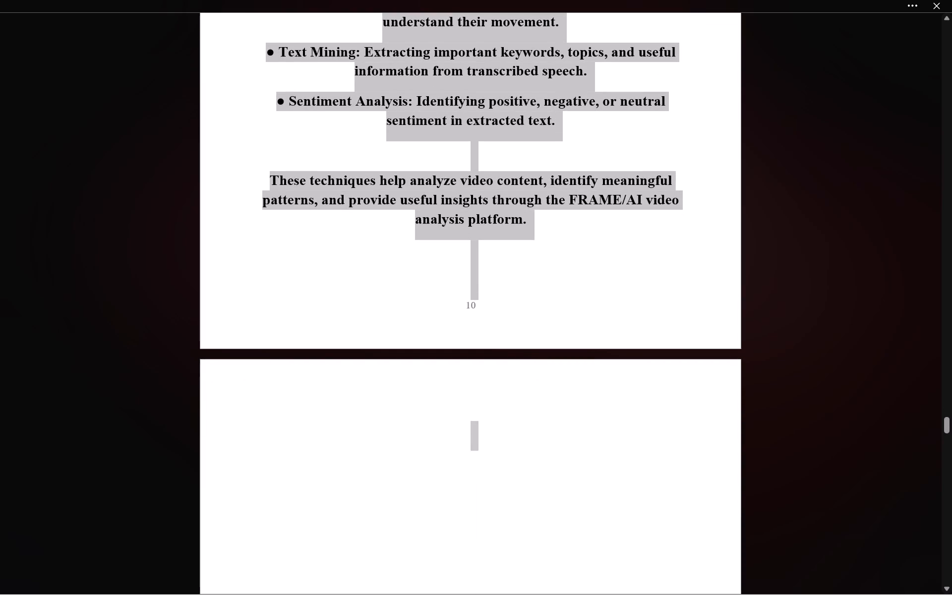
left_click_drag(542, 355, 532, 226)
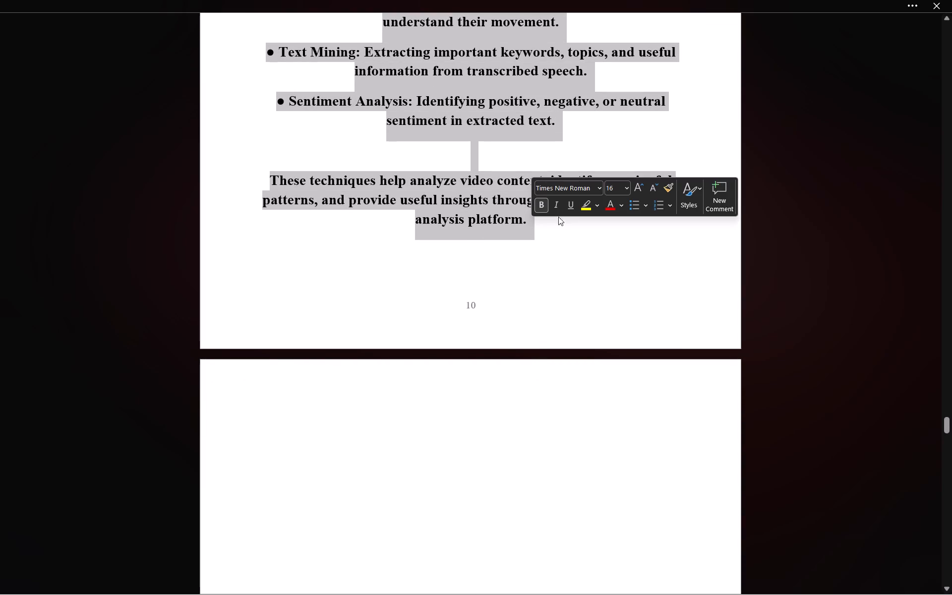
left_click(626, 189)
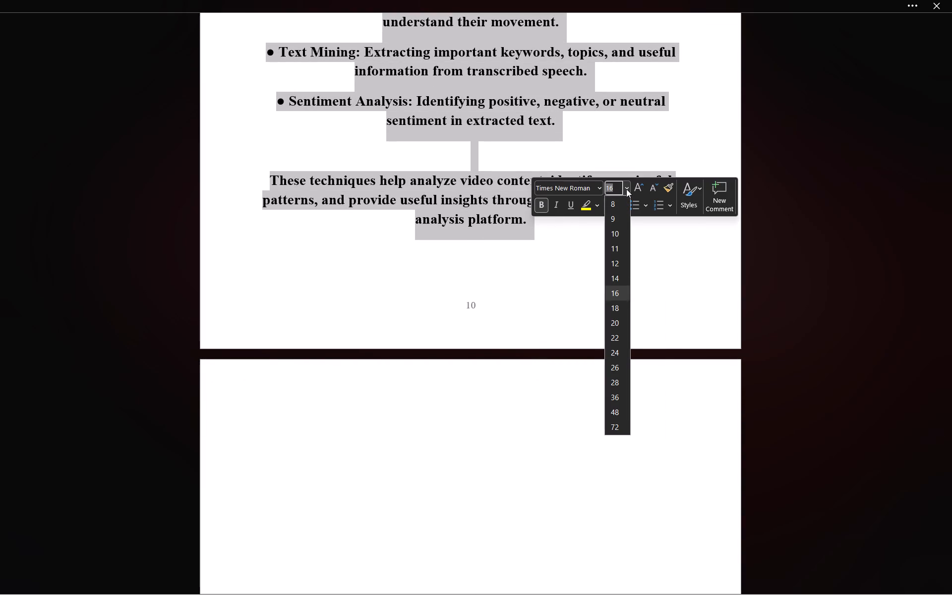
left_click(616, 260)
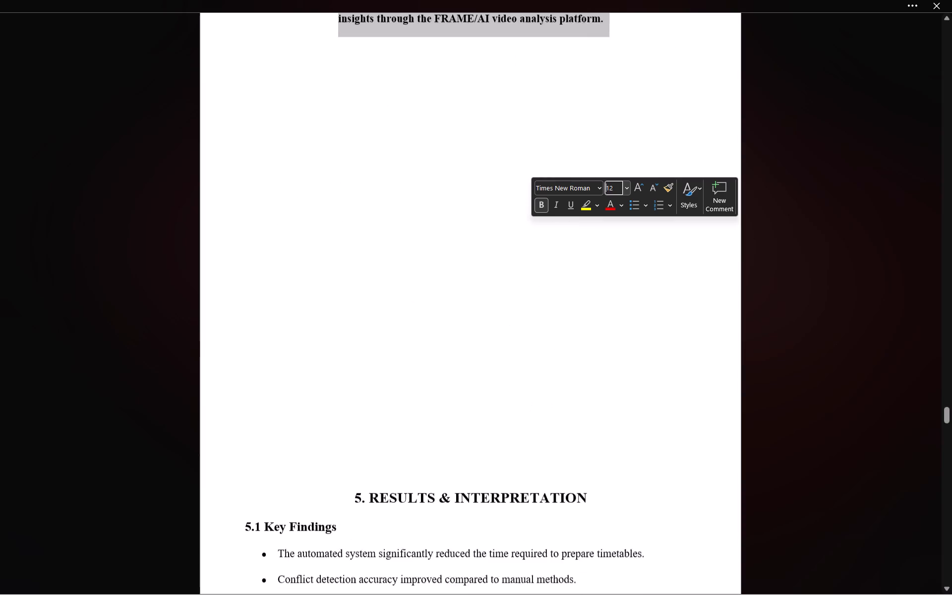
left_click(538, 210)
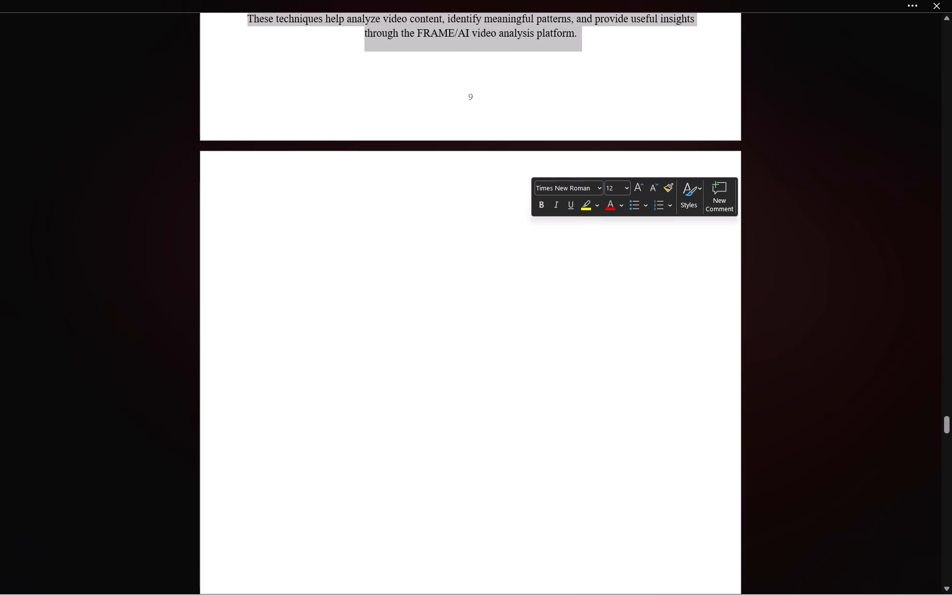
Delete the blank lines within section 4.4: around the bullet list and below the Data Mining Techniques subheading.
scroll(468, 244, "up", 5)
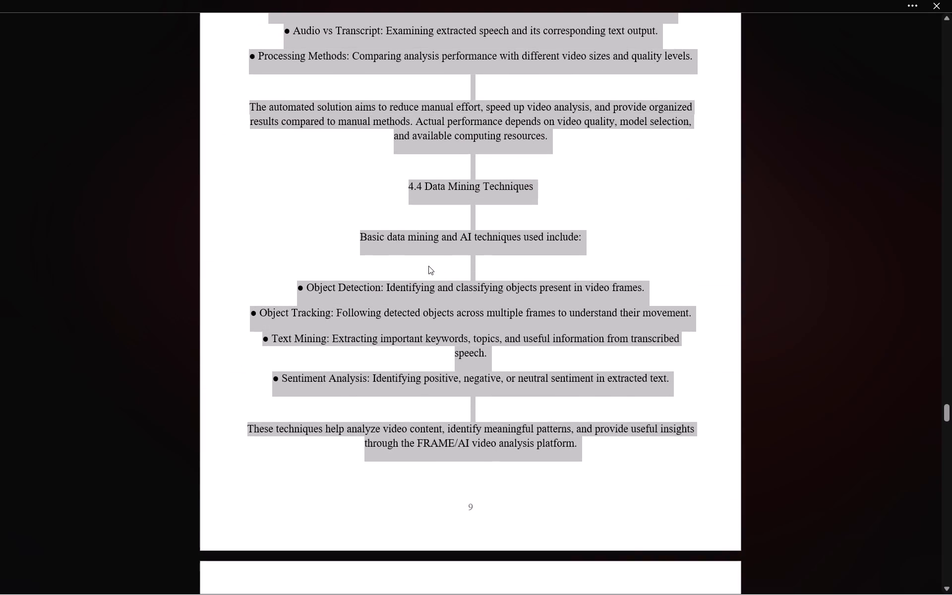
left_click(428, 266)
key("BackSpace")
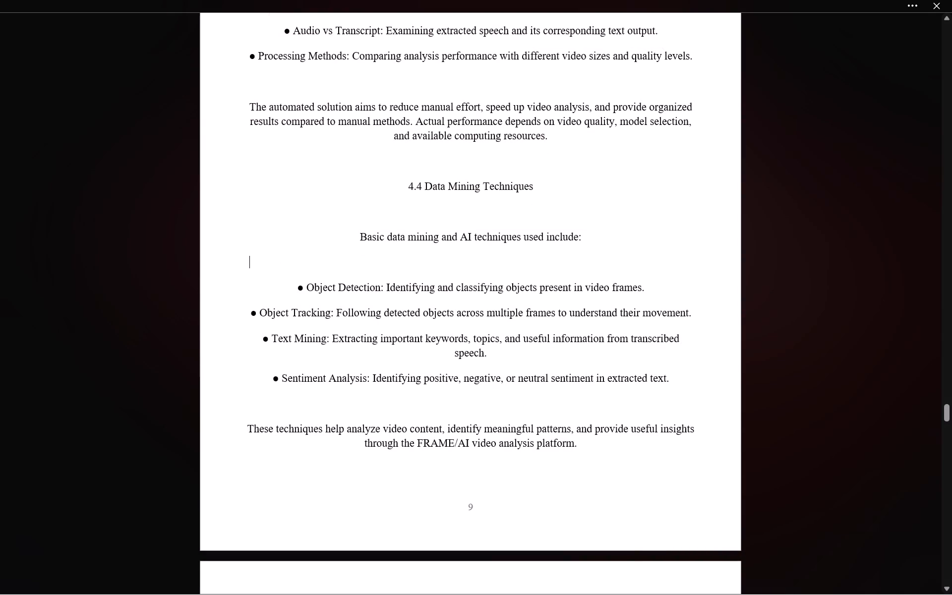
key("BackSpace")
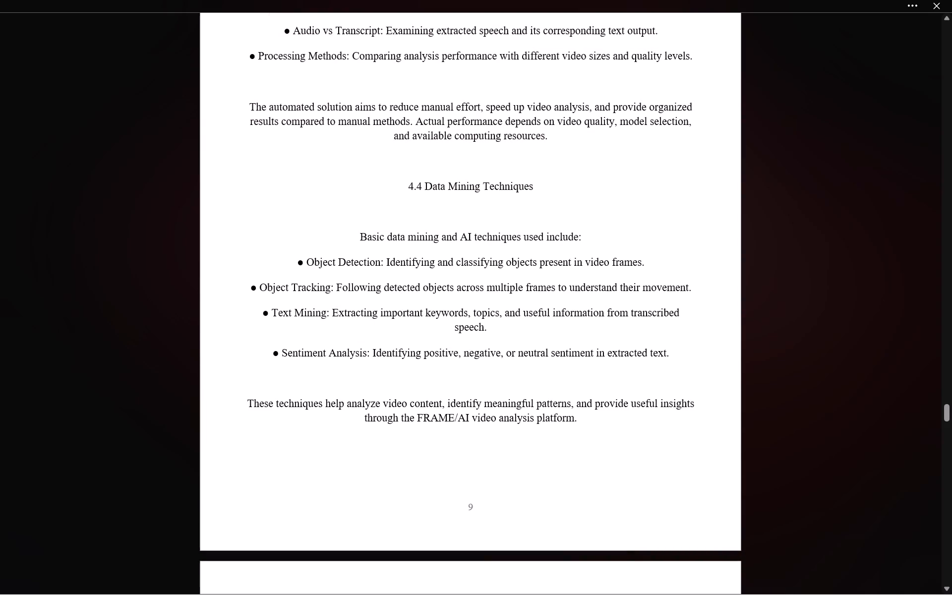
left_click(411, 383)
key("BackSpace")
key("BackSpace")
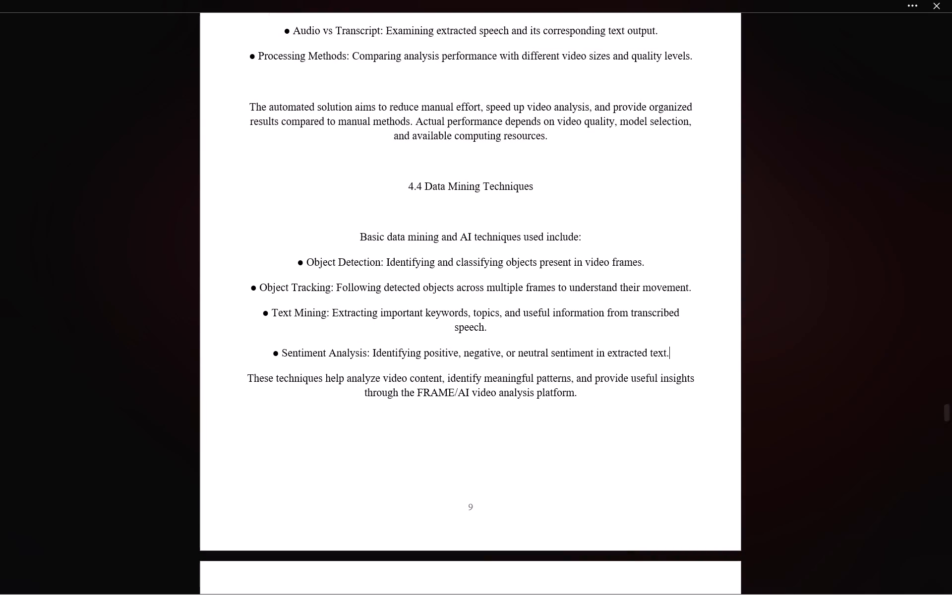
scroll(398, 312, "up", 1)
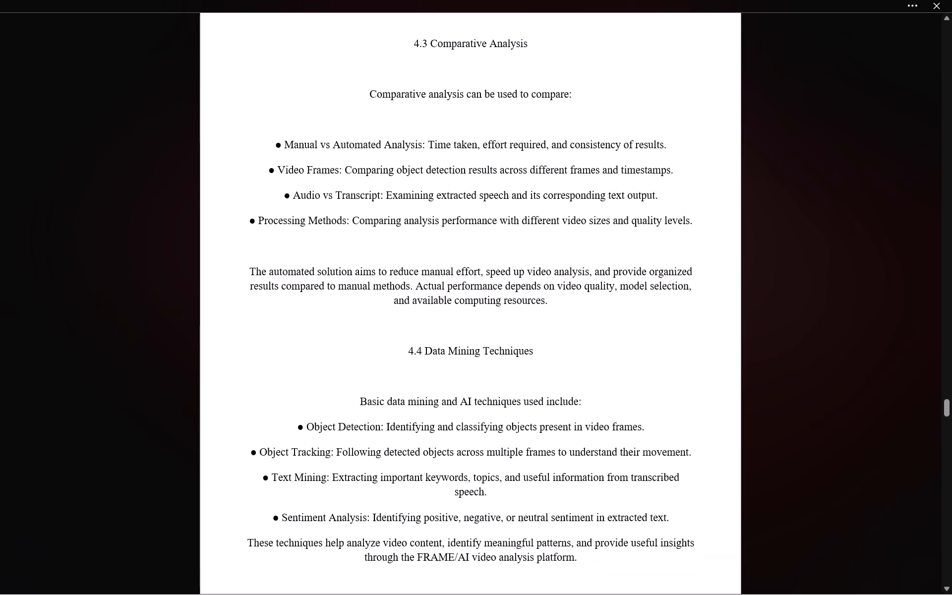
left_click(410, 366)
key("Down")
key("BackSpace")
key("BackSpace")
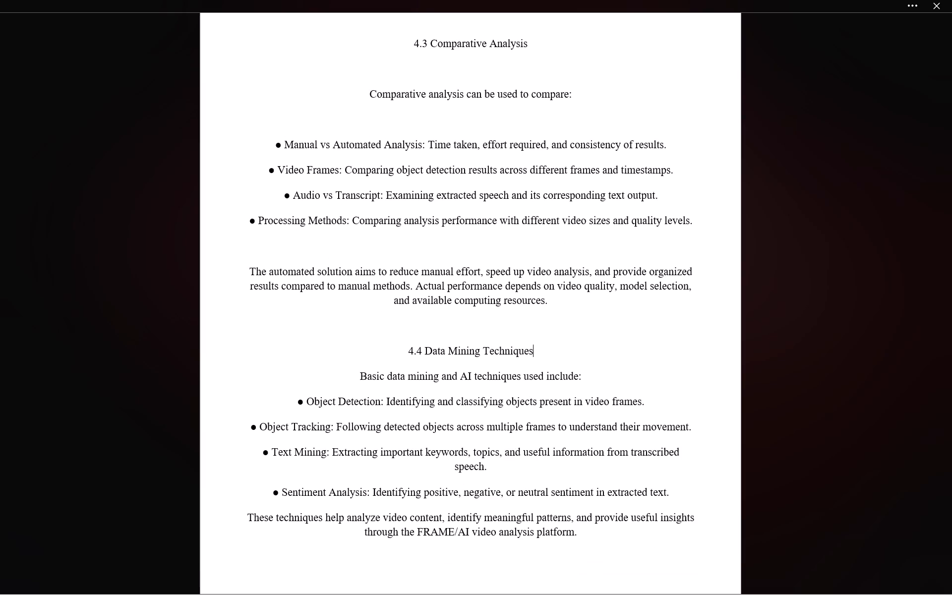
Make the 4.4 Data Mining Techniques subheading underlined and bold.
left_click_drag(533, 353, 502, 350)
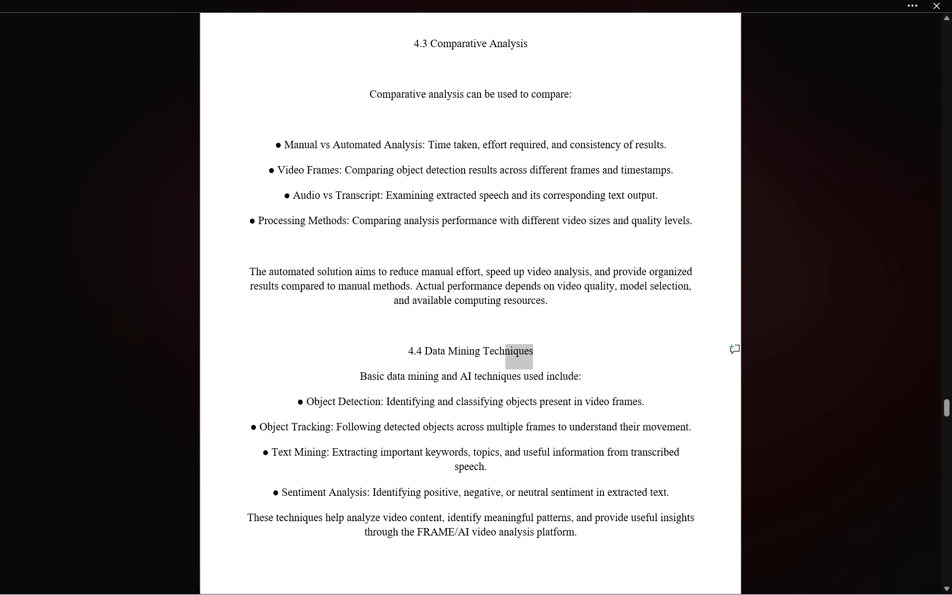
left_click_drag(502, 350, 407, 343)
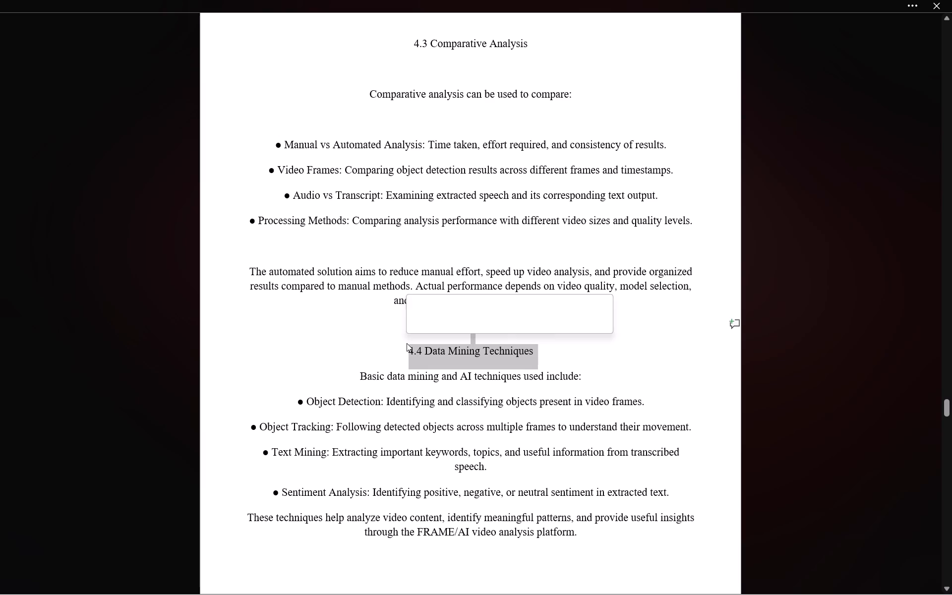
left_click(448, 320)
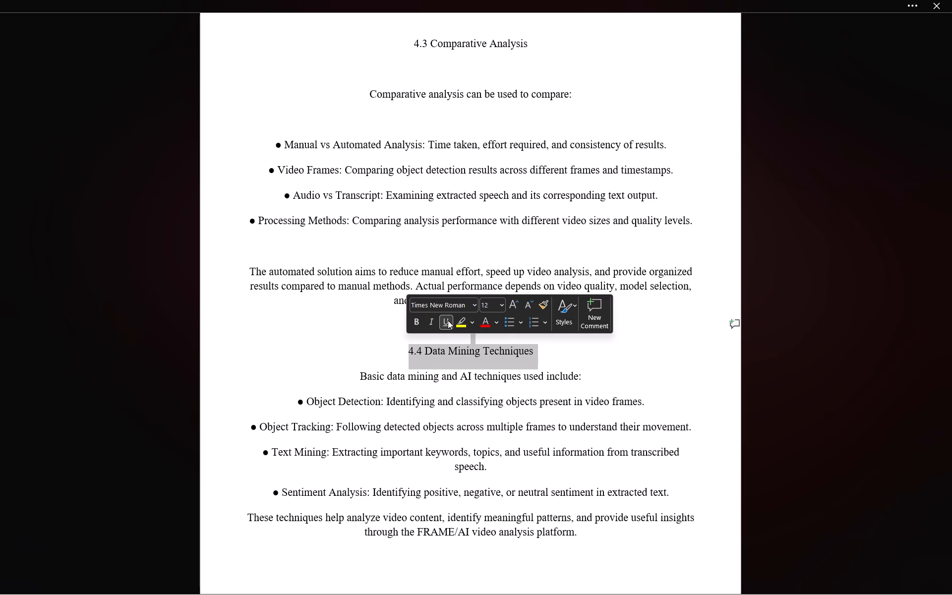
left_click(417, 323)
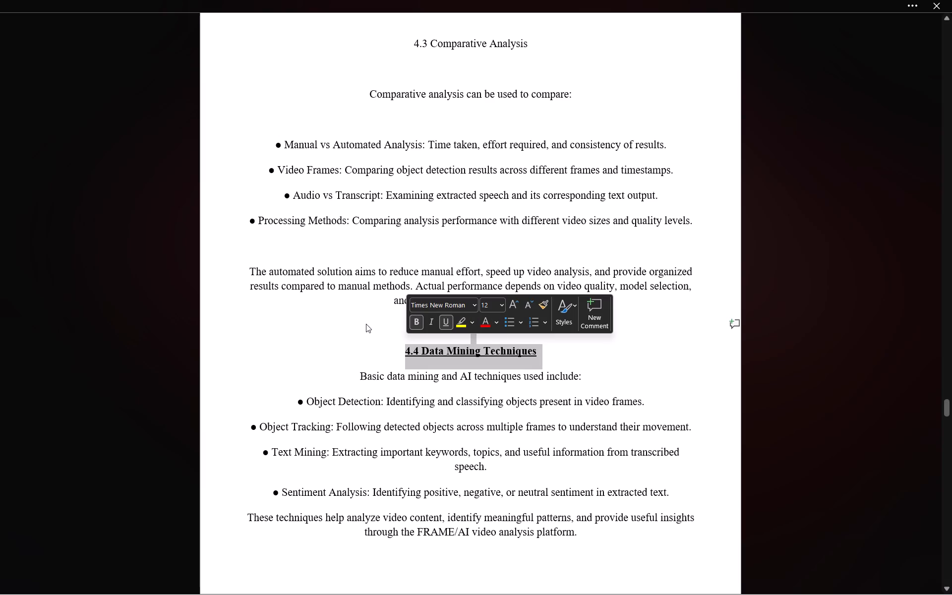
left_click(364, 324)
Delete the blank lines before and after the bullet list in section 4.3 Comparative Analysis.
scroll(487, 263, "up", 1)
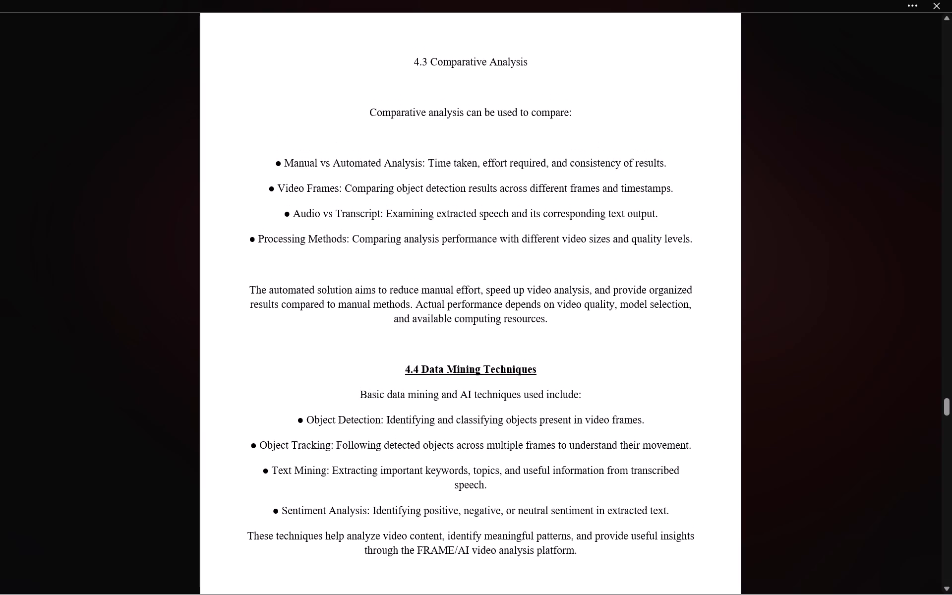
left_click(381, 264)
key("BackSpace")
key("BackSpace")
left_click(367, 143)
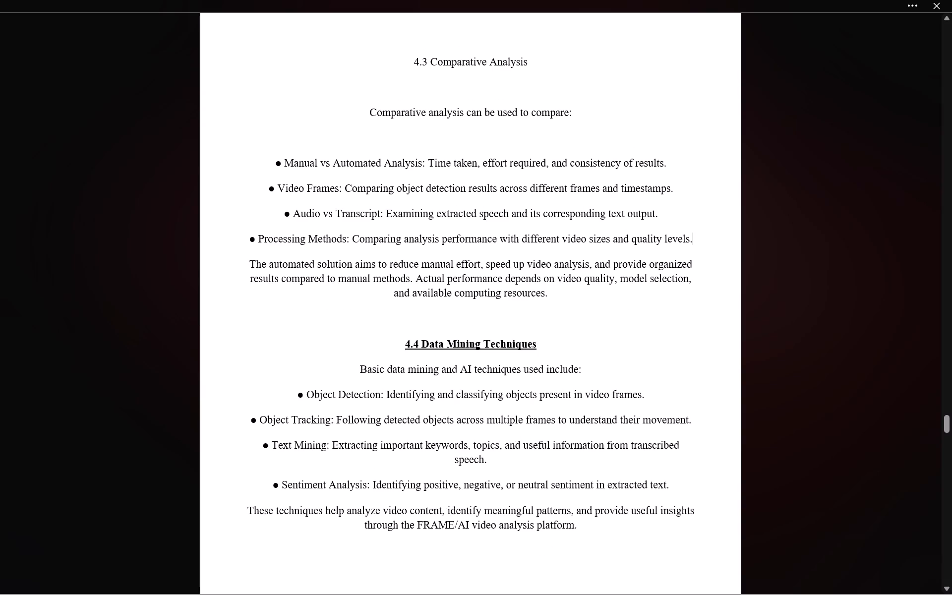
key("BackSpace")
key("BackSpace")
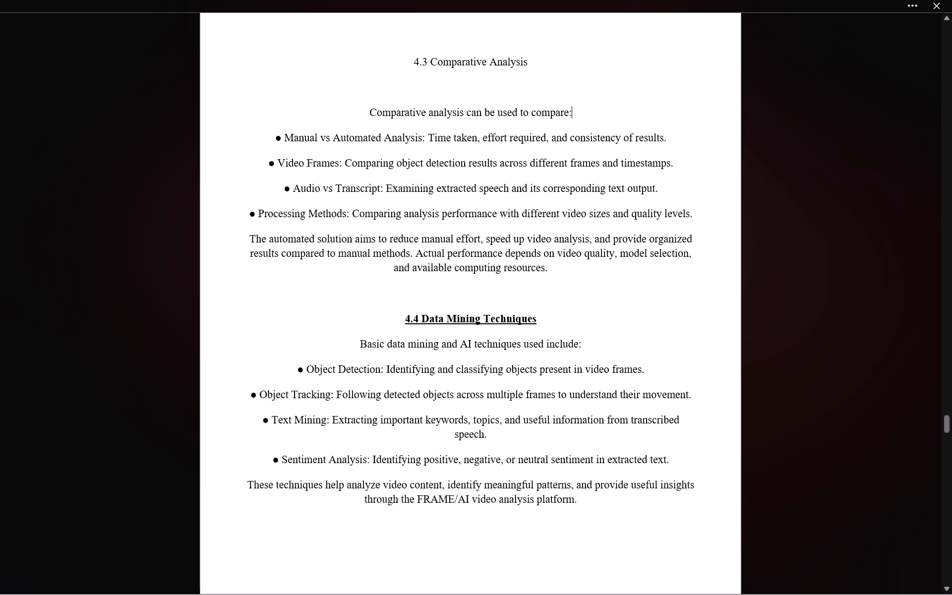
Make the 4.3 Comparative Analysis subheading underlined and bold.
left_click_drag(528, 65, 416, 59)
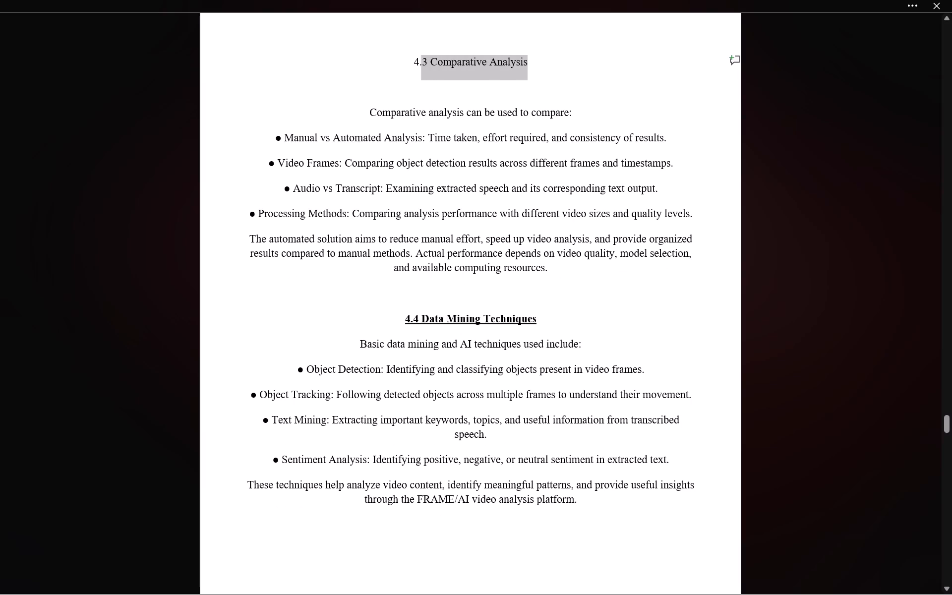
left_click_drag(416, 59, 408, 57)
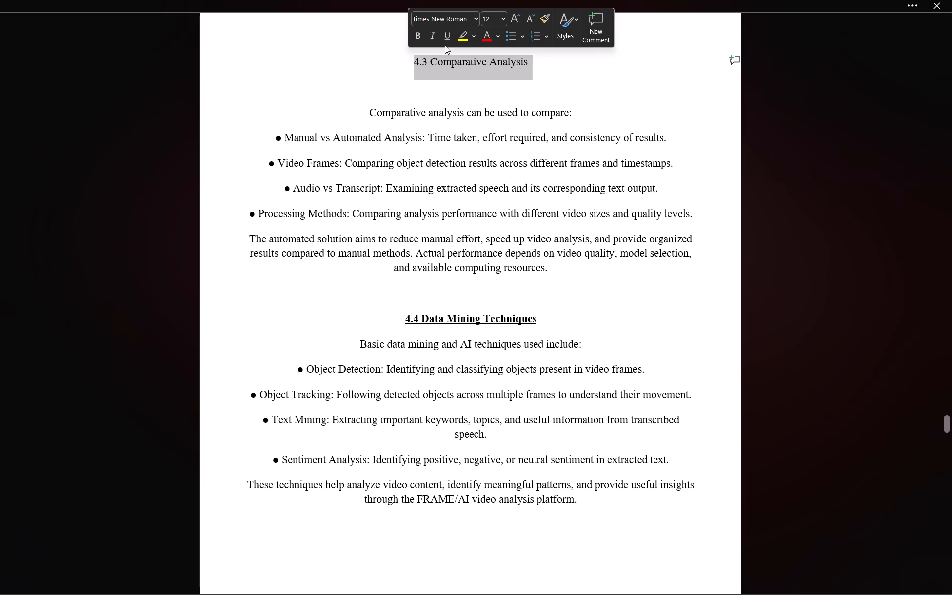
left_click(445, 42)
left_click(419, 41)
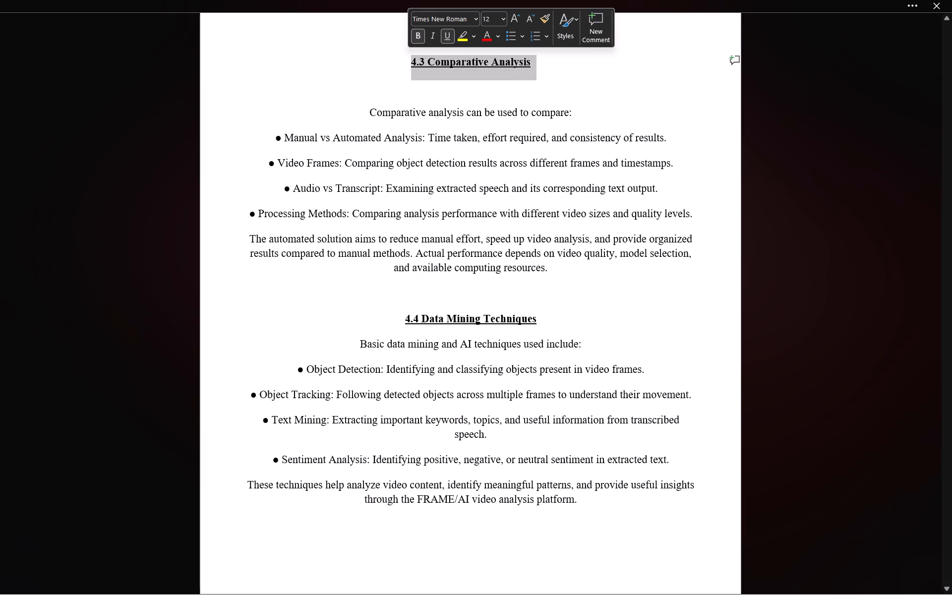
Delete the blank lines above the 4.3 Comparative Analysis subheading and between the 4.2 bullets and their closing paragraph.
left_click(365, 47)
scroll(365, 47, "up", 1)
key("BackSpace")
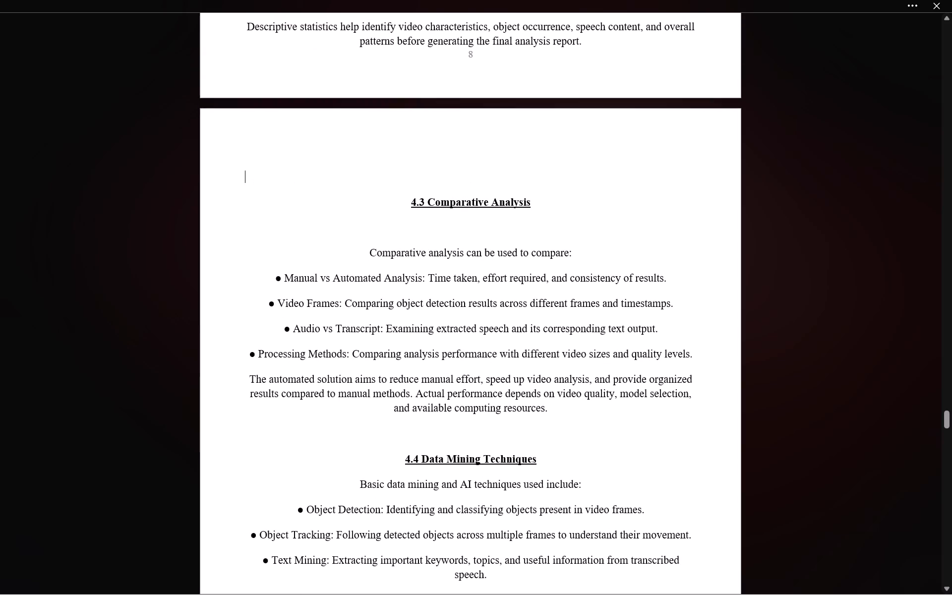
key("BackSpace")
scroll(365, 47, "up", 2)
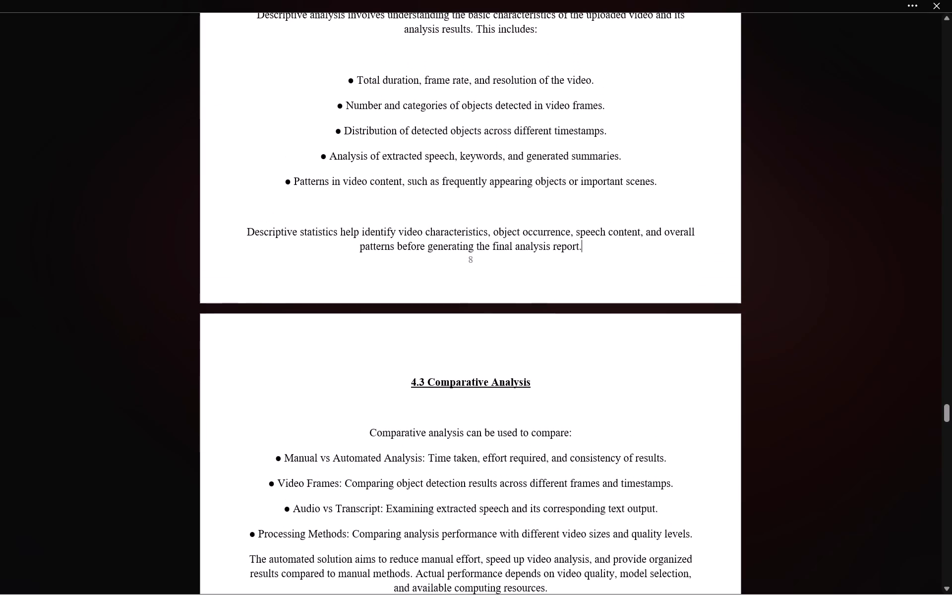
left_click(362, 205)
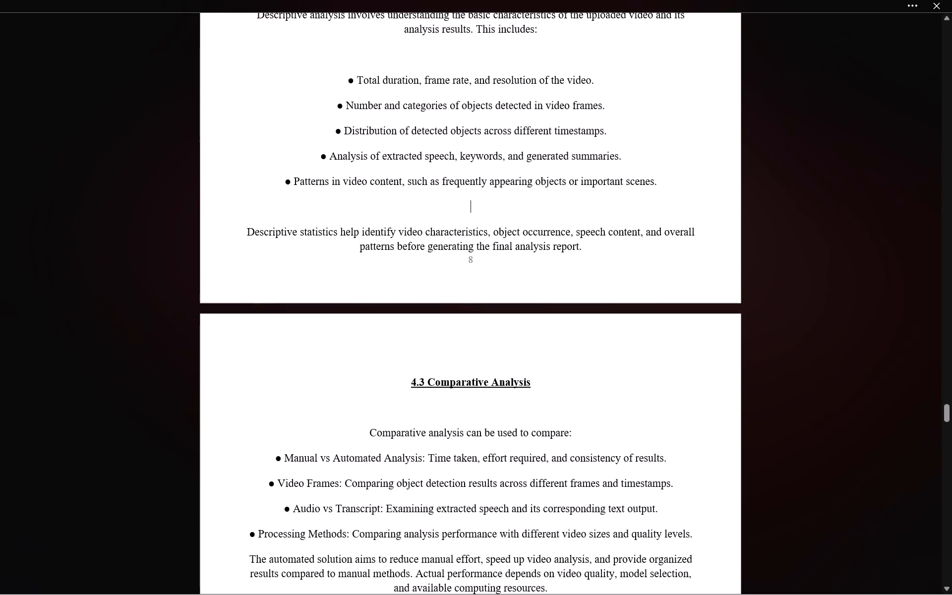
key("BackSpace")
key("BackSpace")
Insert a blank line above the 4.3 Comparative Analysis subheading to push it onto the next page.
scroll(362, 205, "up", 1)
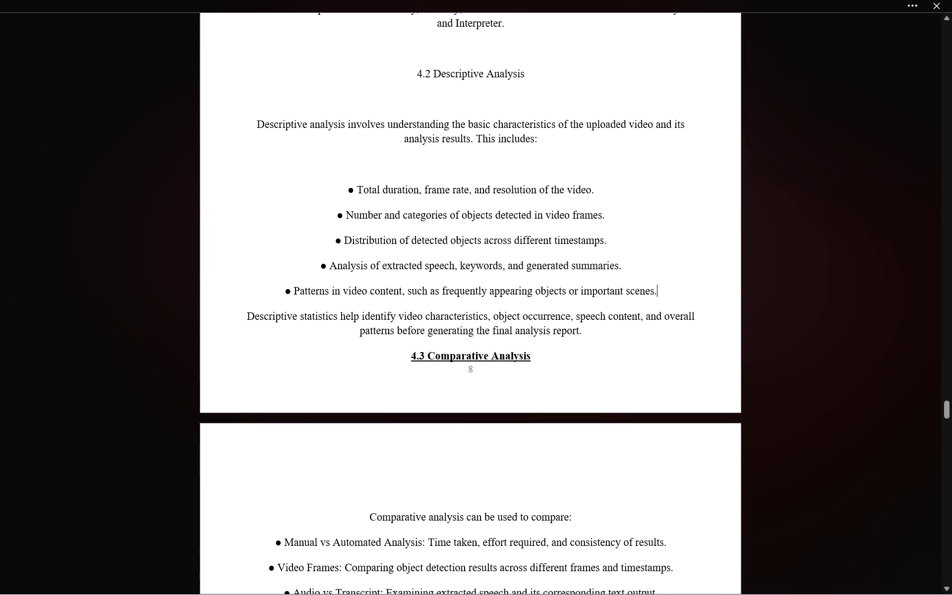
left_click(407, 356)
key("Return")
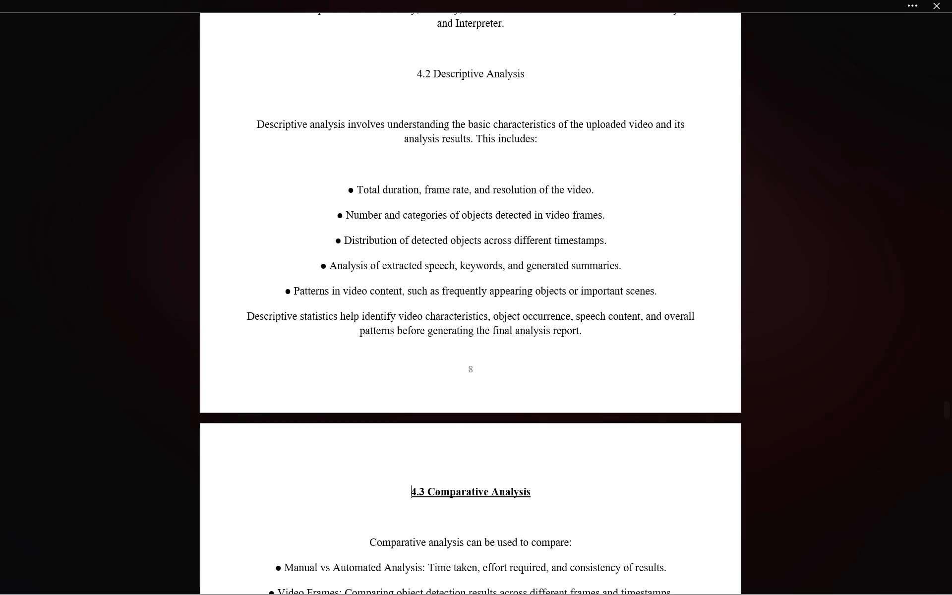
Delete the blank lines above the bullet list and below the subheading in section 4.2 Descriptive Analysis.
left_click(419, 175)
key("BackSpace")
key("BackSpace")
scroll(419, 175, "up", 1)
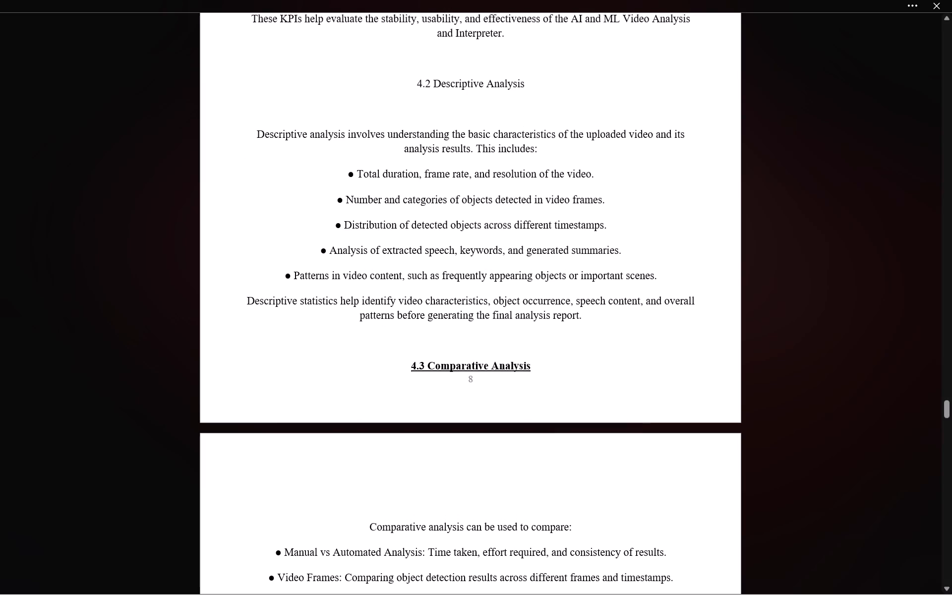
scroll(419, 175, "up", 1)
left_click(411, 119)
key("BackSpace")
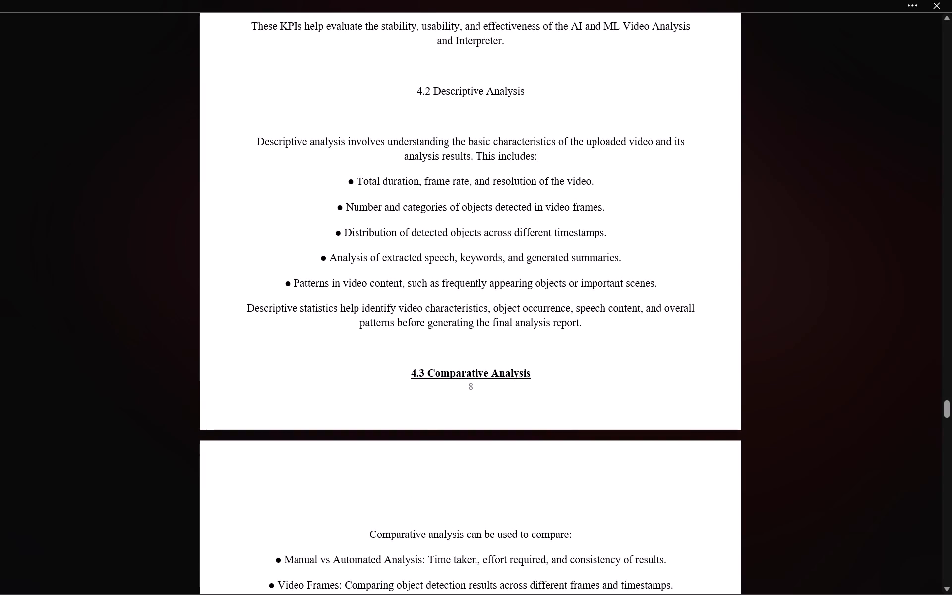
key("BackSpace")
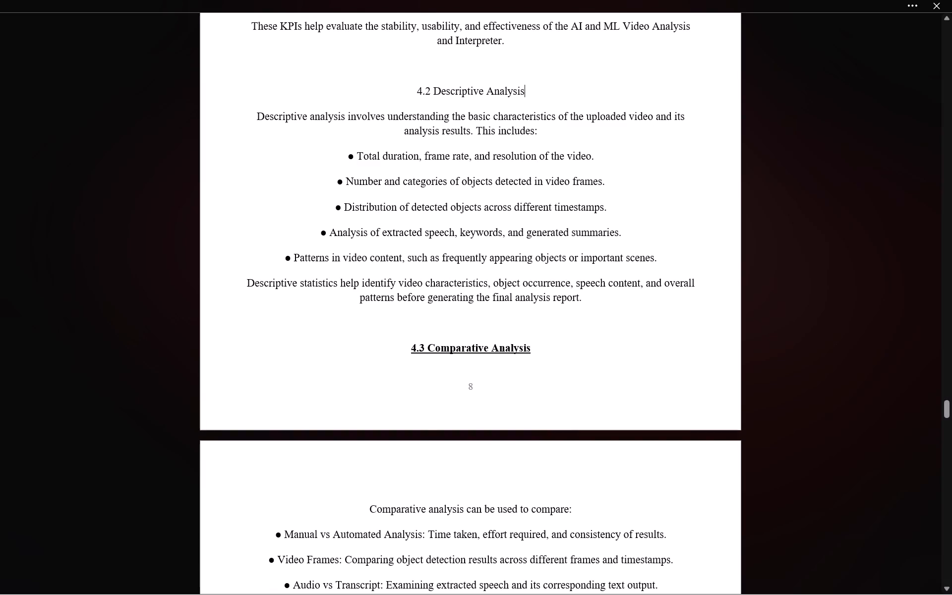
Make the 4.2 Descriptive Analysis subheading underlined and bold.
left_click_drag(522, 96, 489, 89)
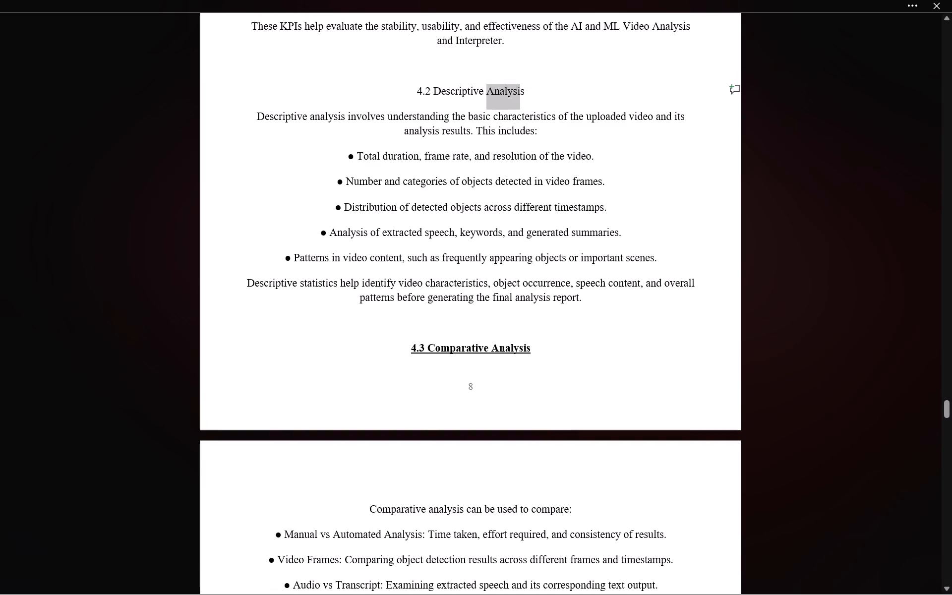
left_click_drag(413, 92, 516, 90)
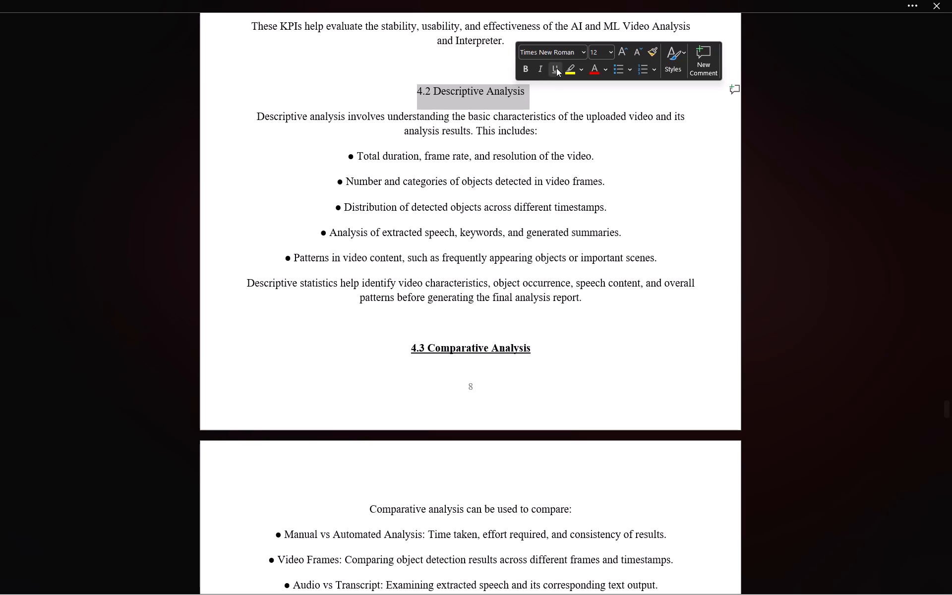
left_click(556, 68)
left_click(525, 66)
left_click(559, 94)
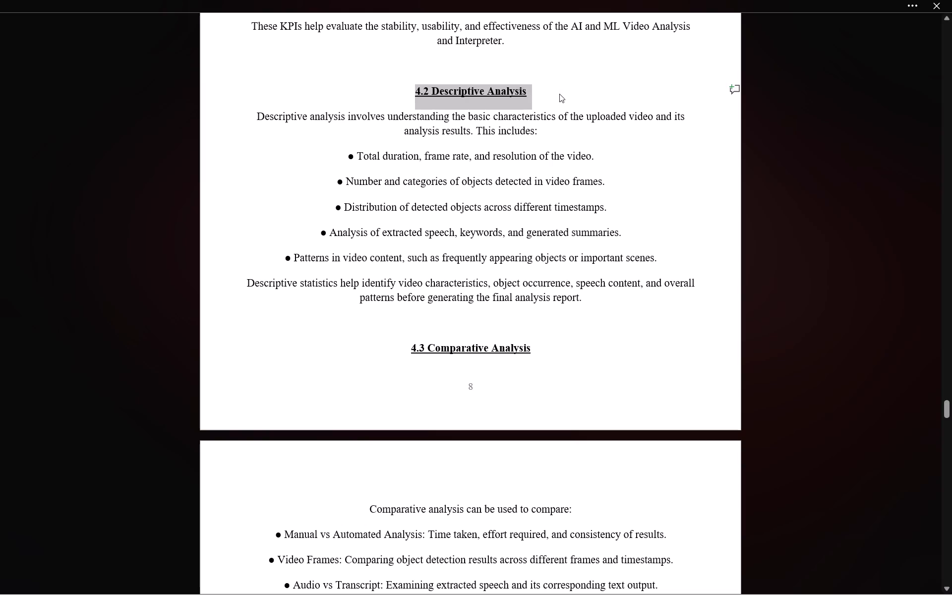
Delete the blank lines above the 4.2 Descriptive Analysis subheading and between the 4.1 bullets and their closing paragraph.
scroll(559, 94, "up", 1)
left_click(480, 135)
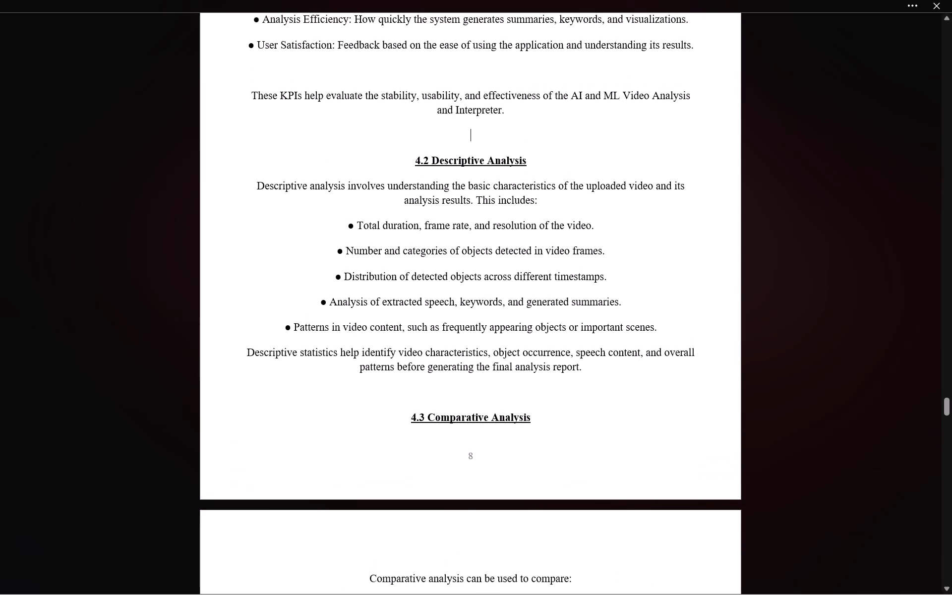
key("BackSpace")
key("BackSpace")
scroll(480, 135, "up", 1)
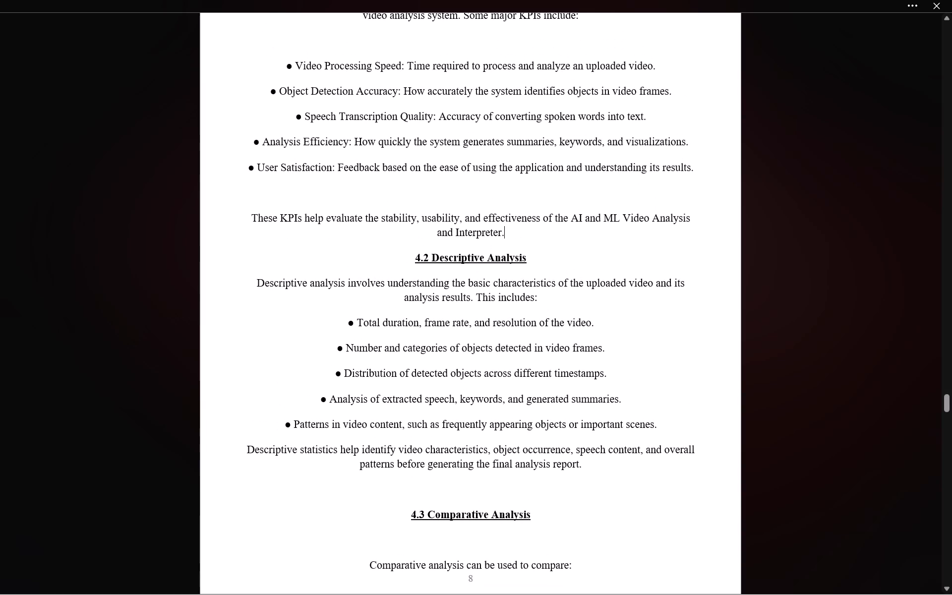
left_click(476, 193)
key("BackSpace")
key("BackSpace")
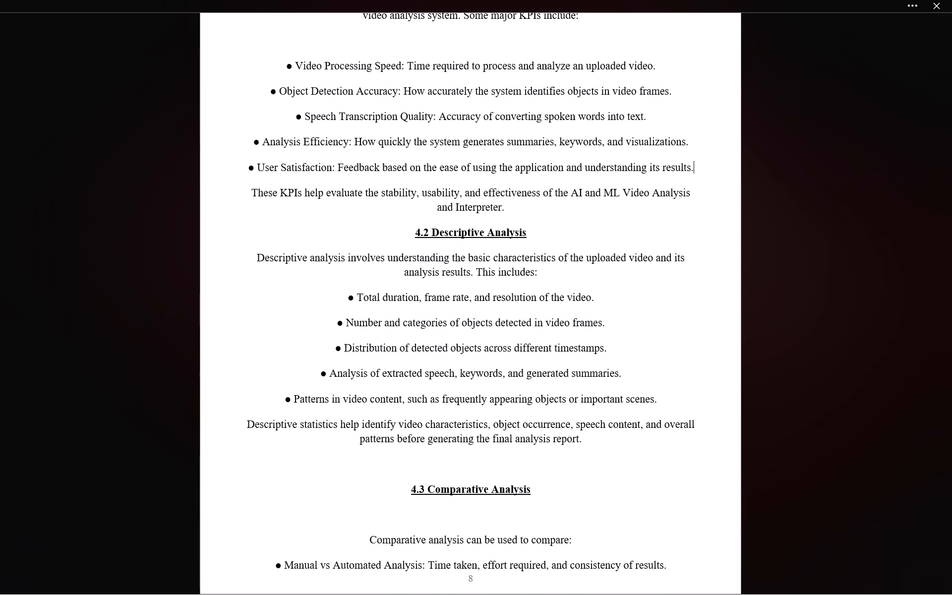
Delete the blank lines above the bullet list and below the subheading in section 4.1 Key Performance Indicators (KPIs).
scroll(476, 193, "up", 1)
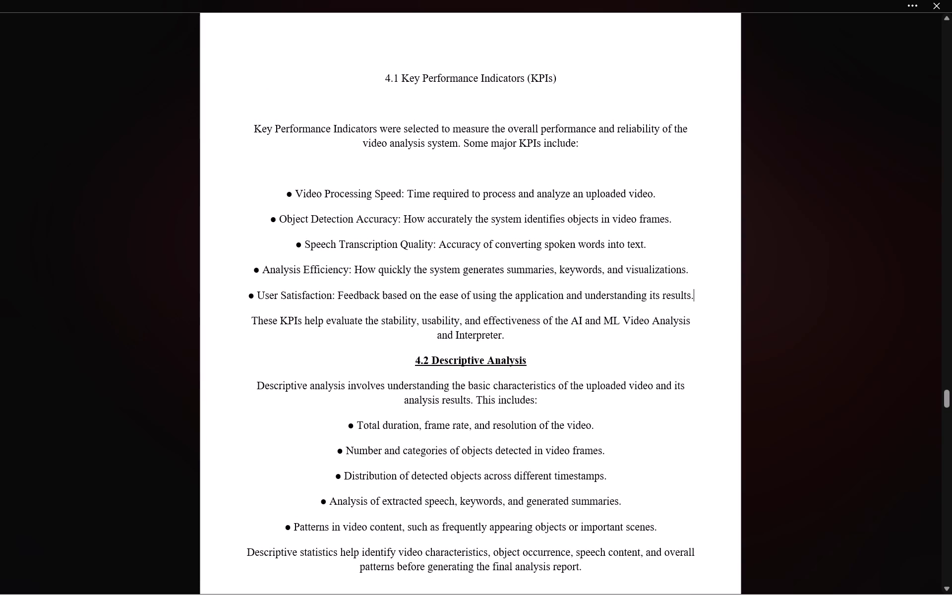
left_click(455, 170)
key("BackSpace")
key("BackSpace")
scroll(455, 170, "up", 1)
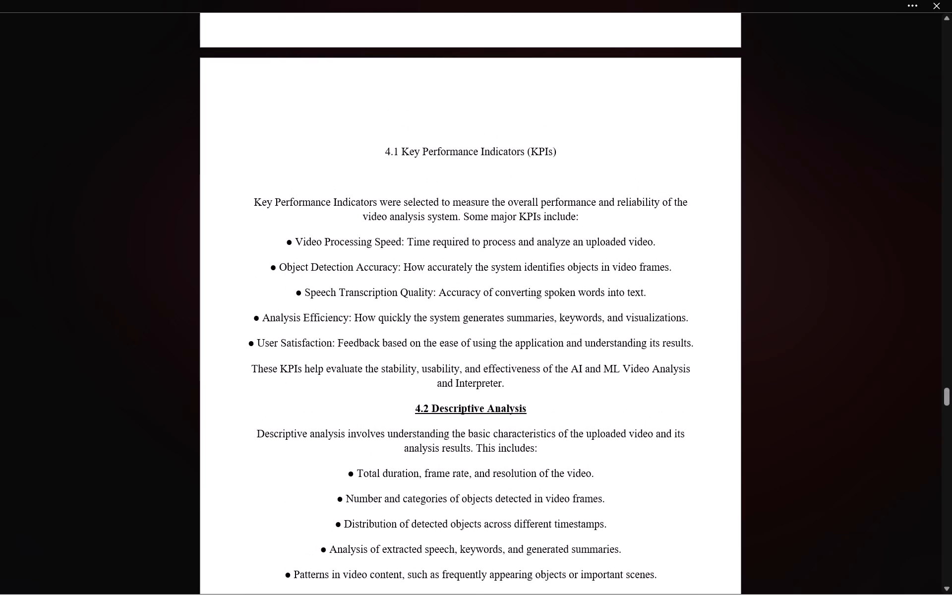
scroll(455, 170, "up", 3)
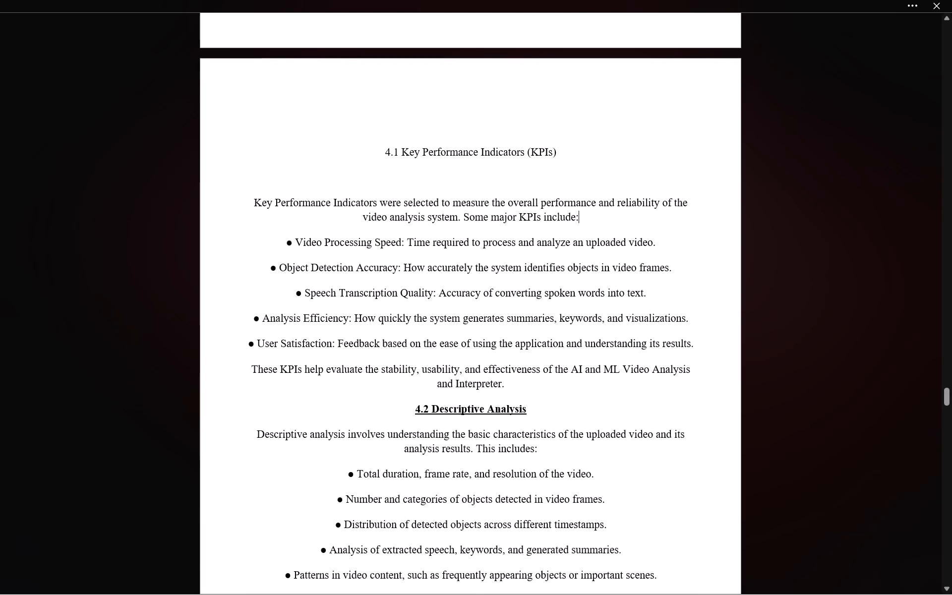
scroll(455, 170, "up", 1)
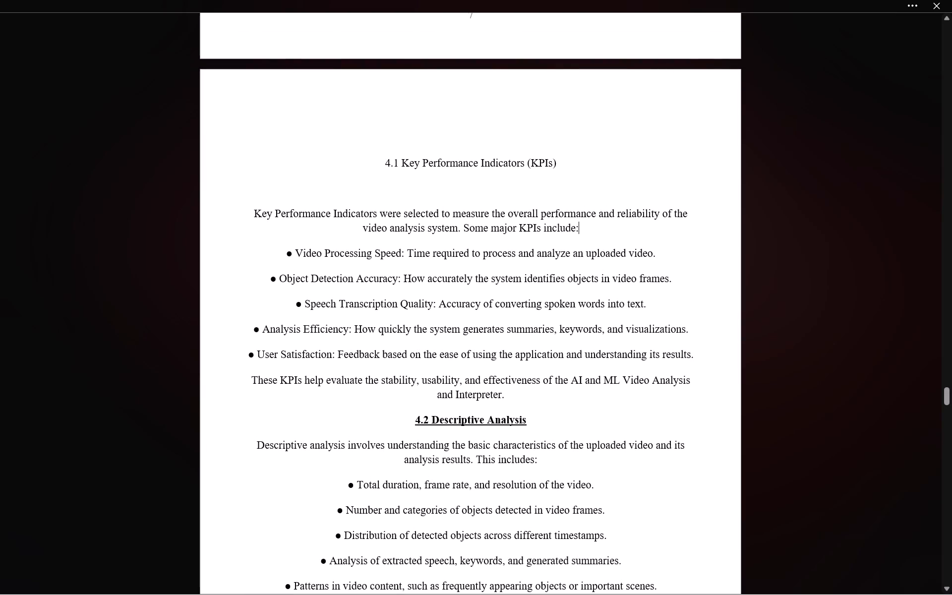
left_click(455, 192)
key("BackSpace")
key("BackSpace")
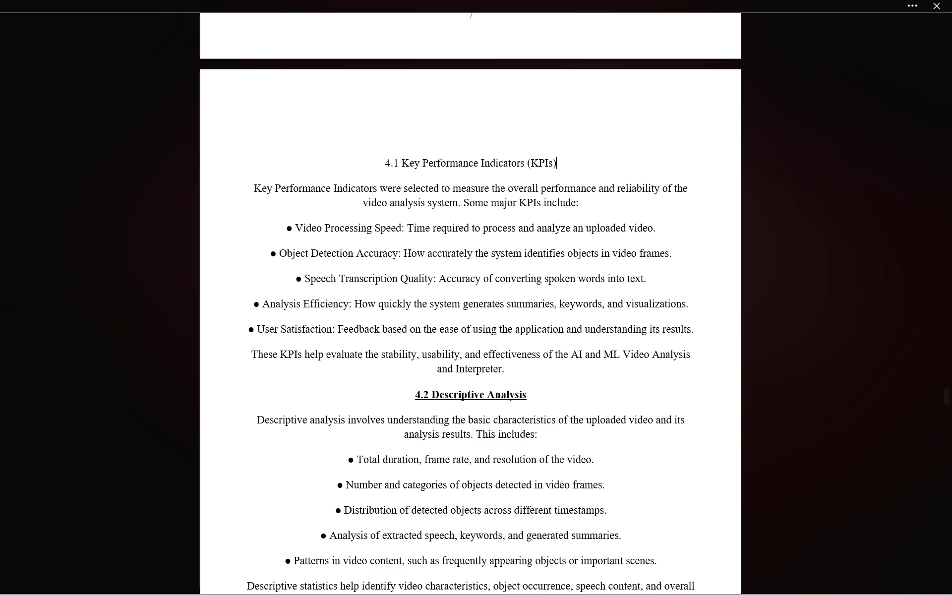
Insert a blank line above the 4. DATA ANALYSIS heading to move it to the next page, and delete the blank line below it.
scroll(455, 192, "up", 2)
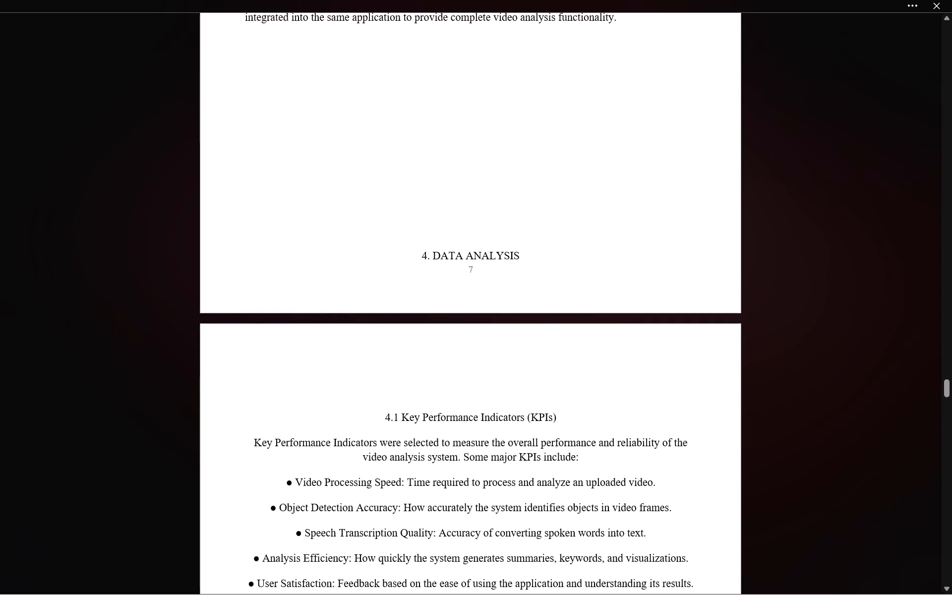
left_click(412, 254)
key("Return")
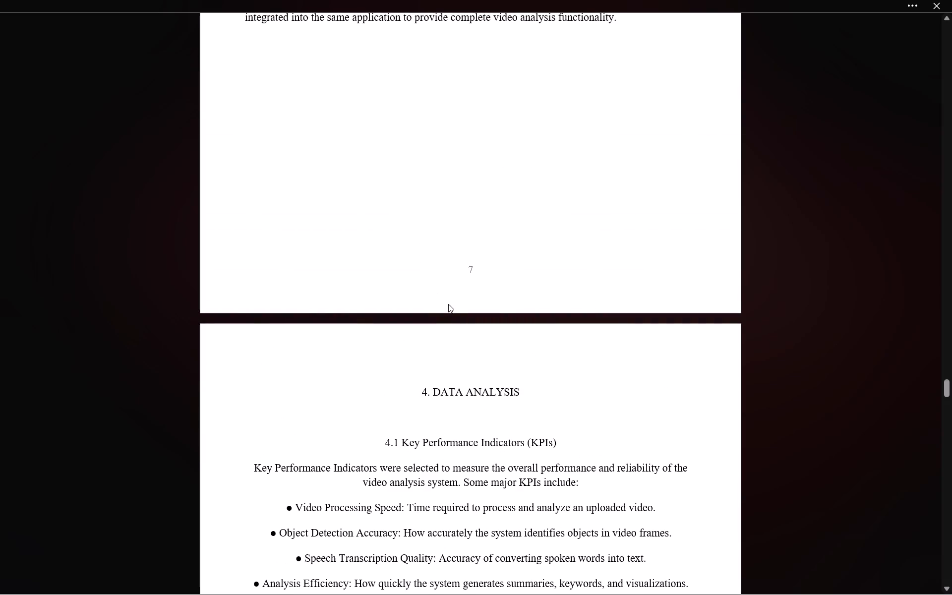
left_click(432, 414)
key("BackSpace")
key("BackSpace")
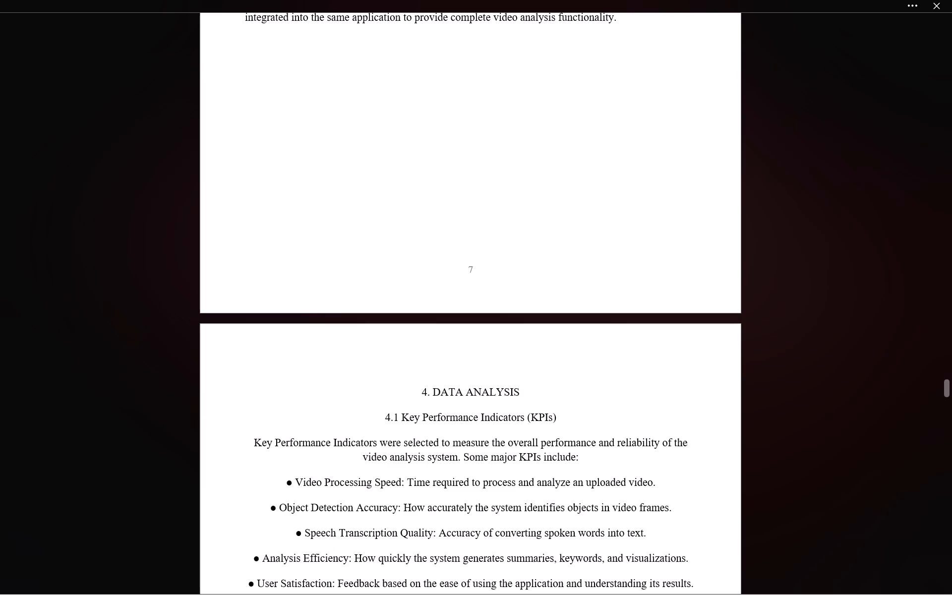
Make the 4. DATA ANALYSIS heading underlined and bold.
left_click_drag(517, 391, 493, 392)
left_click_drag(493, 392, 411, 386)
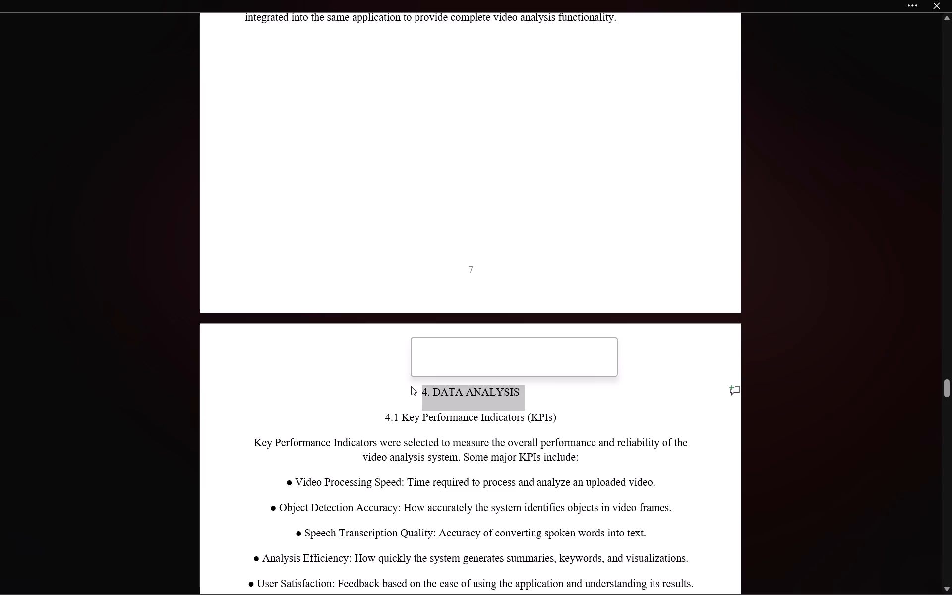
left_click(449, 366)
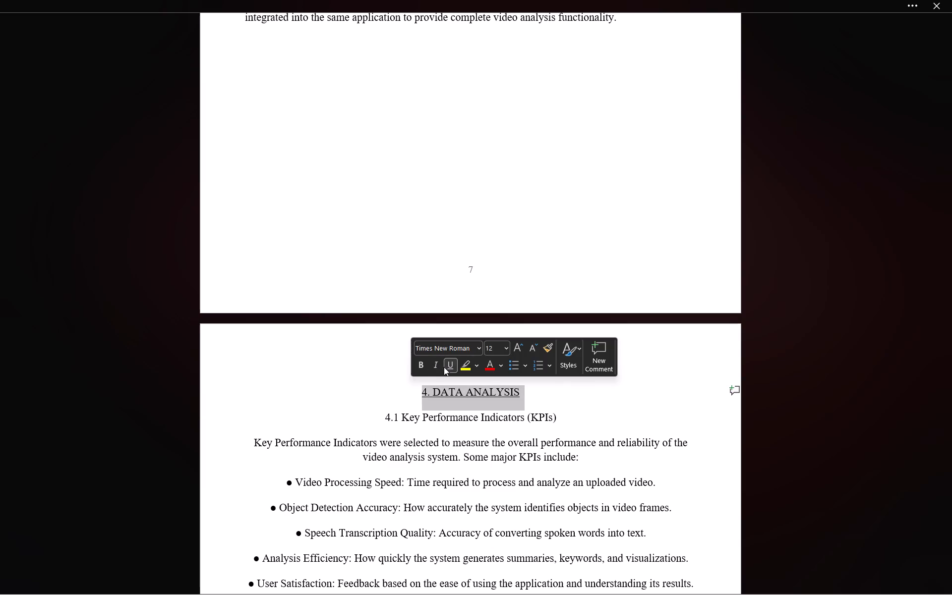
left_click(422, 368)
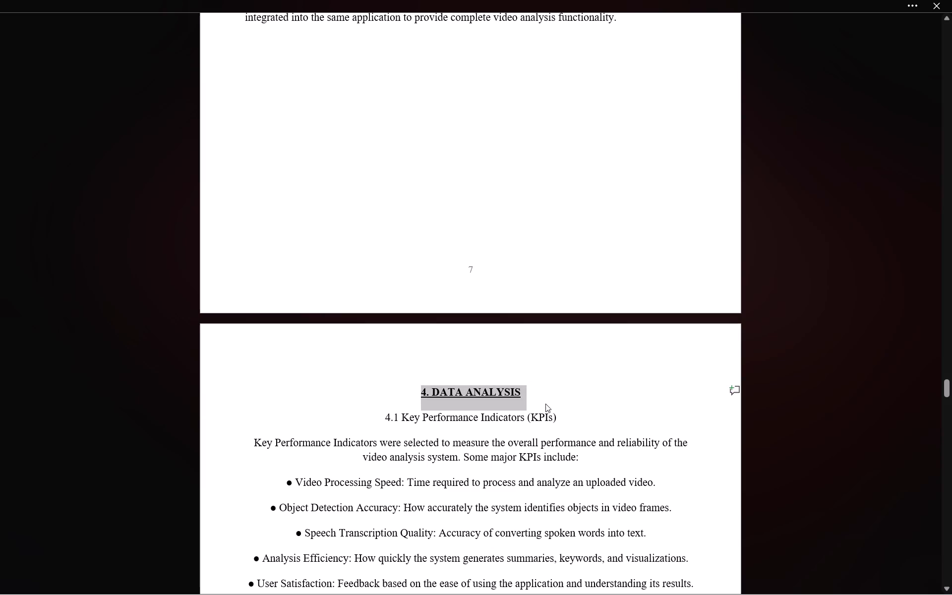
left_click(545, 404)
Make the 4.1 Key Performance Indicators (KPIs) subheading bold and underlined.
left_click_drag(561, 419, 399, 408)
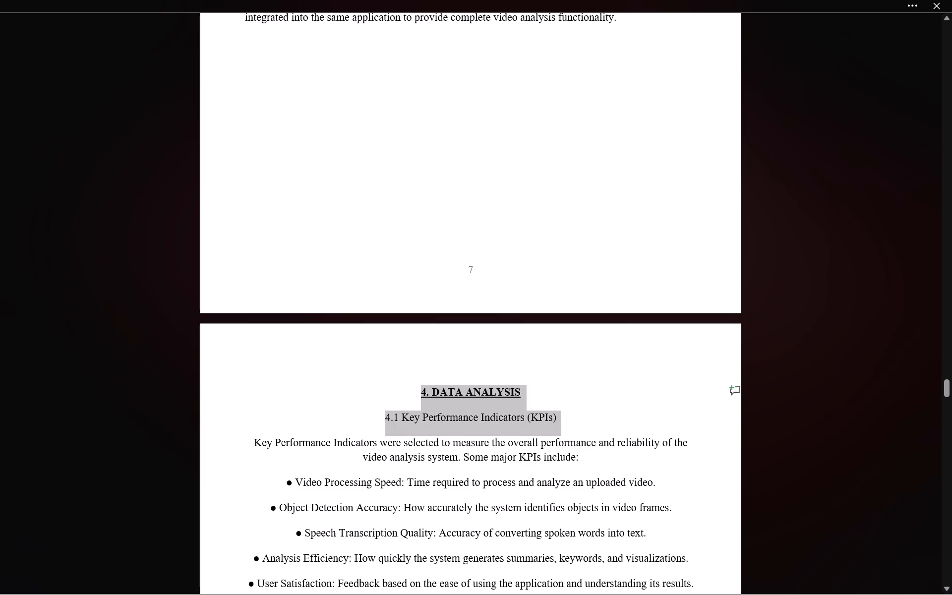
left_click_drag(399, 408, 381, 419)
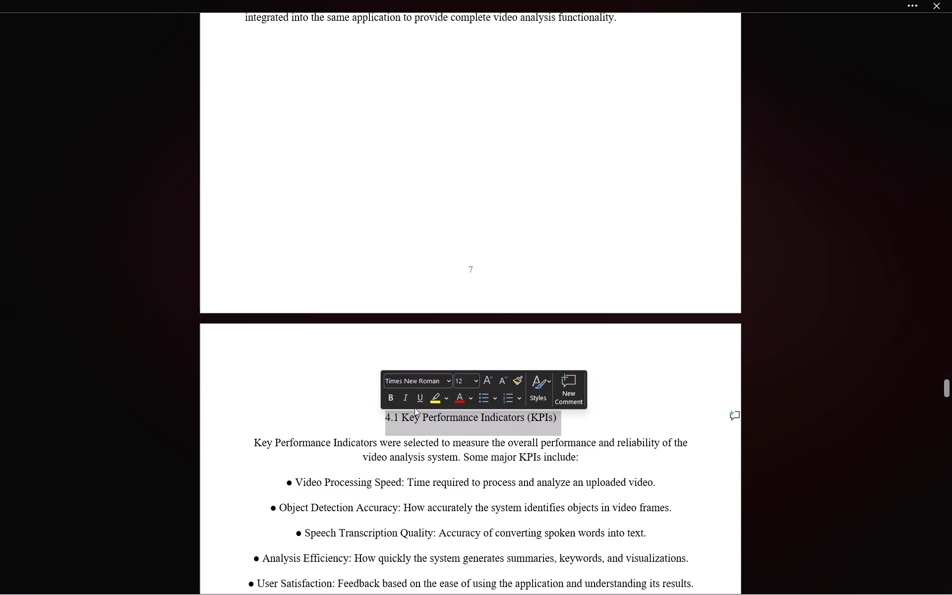
left_click(392, 395)
left_click(422, 400)
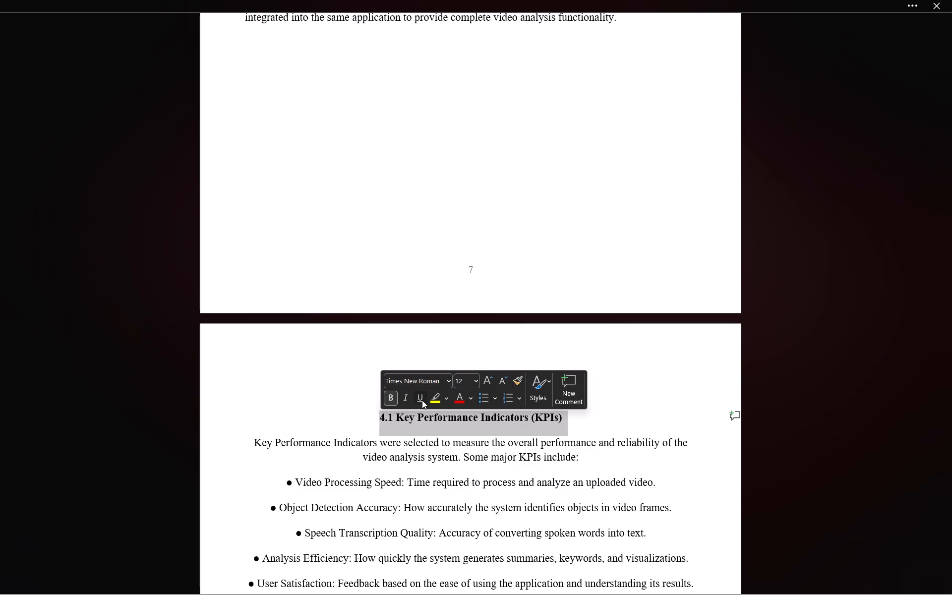
left_click(325, 413)
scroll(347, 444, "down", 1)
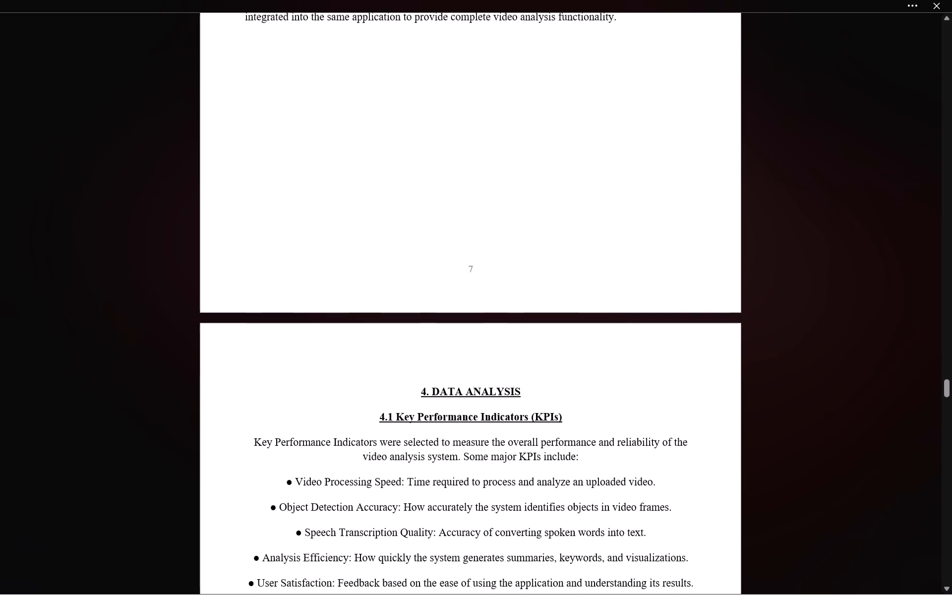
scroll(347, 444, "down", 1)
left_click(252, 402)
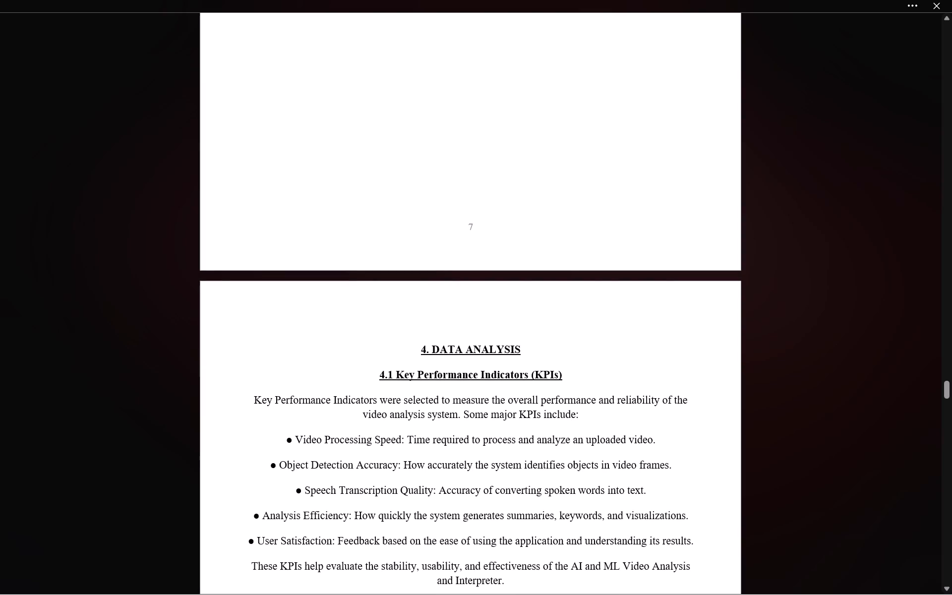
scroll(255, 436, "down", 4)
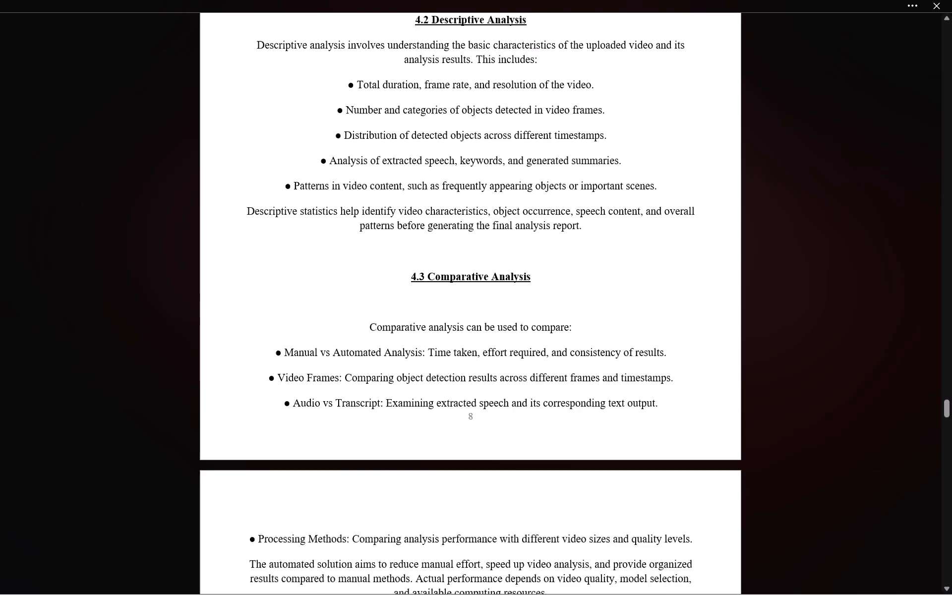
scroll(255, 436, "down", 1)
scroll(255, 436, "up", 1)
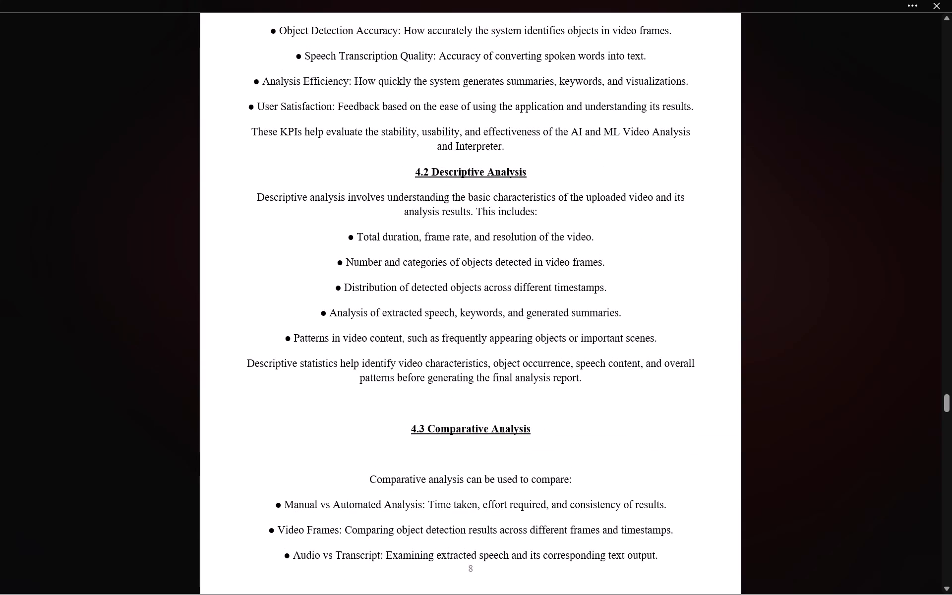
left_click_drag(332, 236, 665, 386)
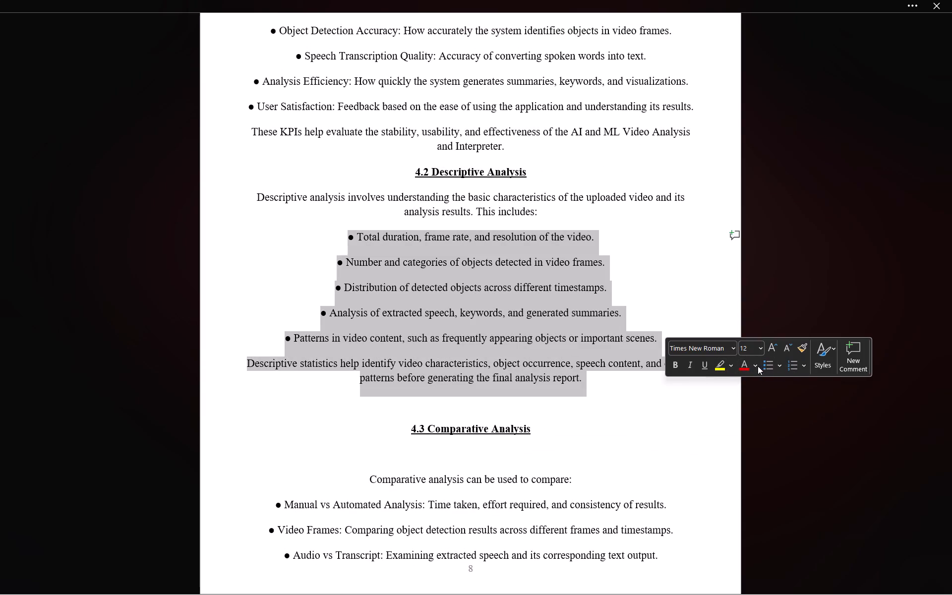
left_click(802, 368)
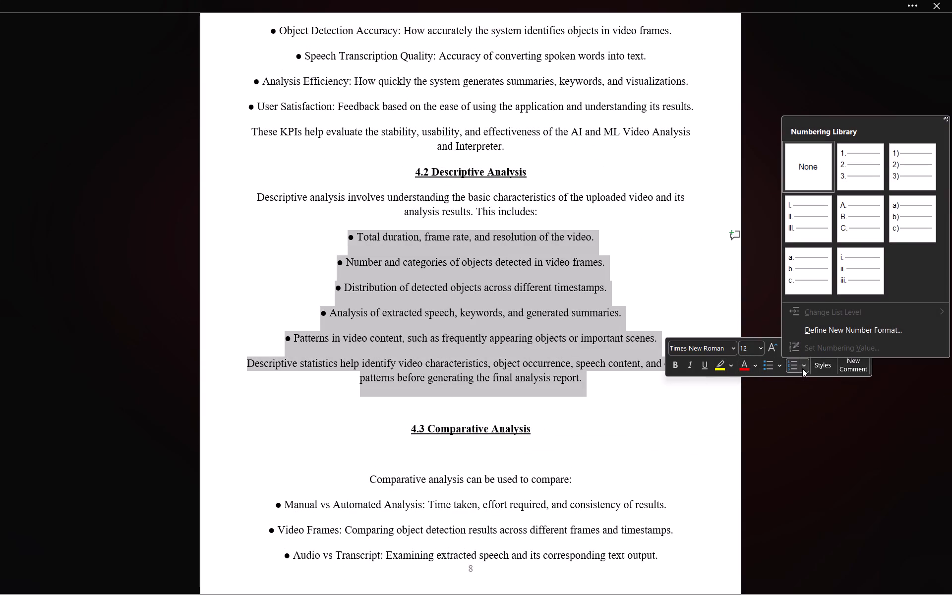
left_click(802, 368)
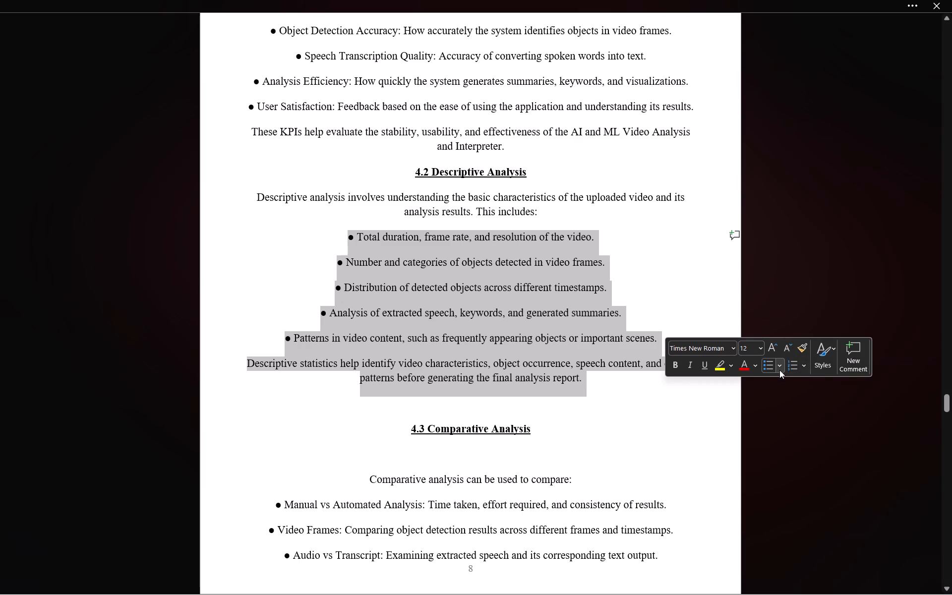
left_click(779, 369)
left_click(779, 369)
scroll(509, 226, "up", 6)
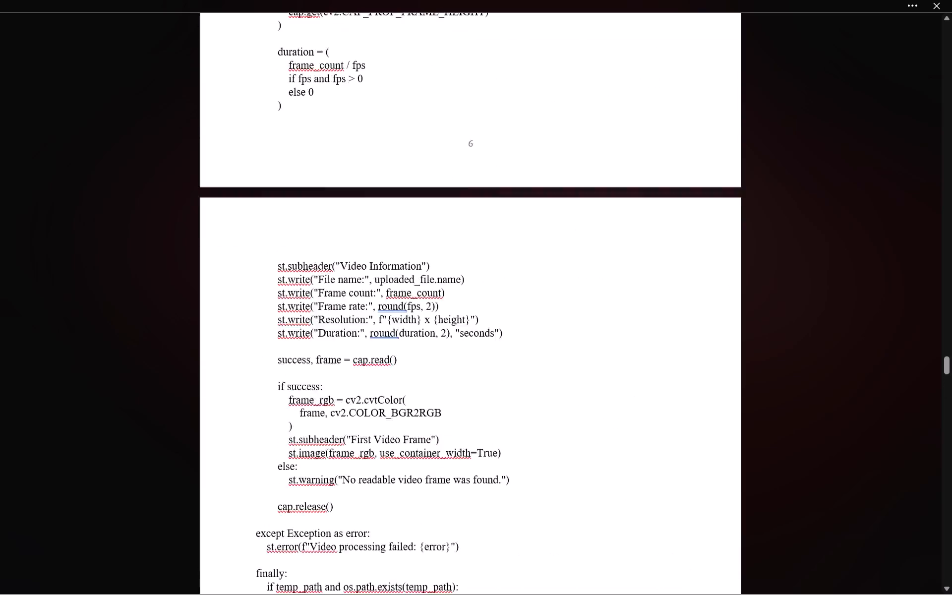
Left-align the bullet list and closing paragraph of section 4.2 Descriptive Analysis.
scroll(510, 157, "down", 2)
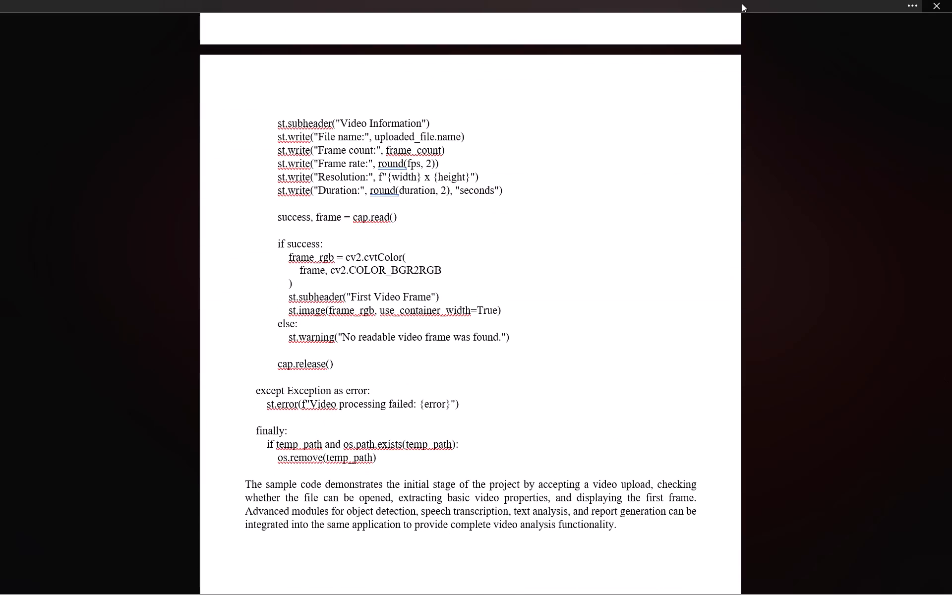
left_click(904, 4)
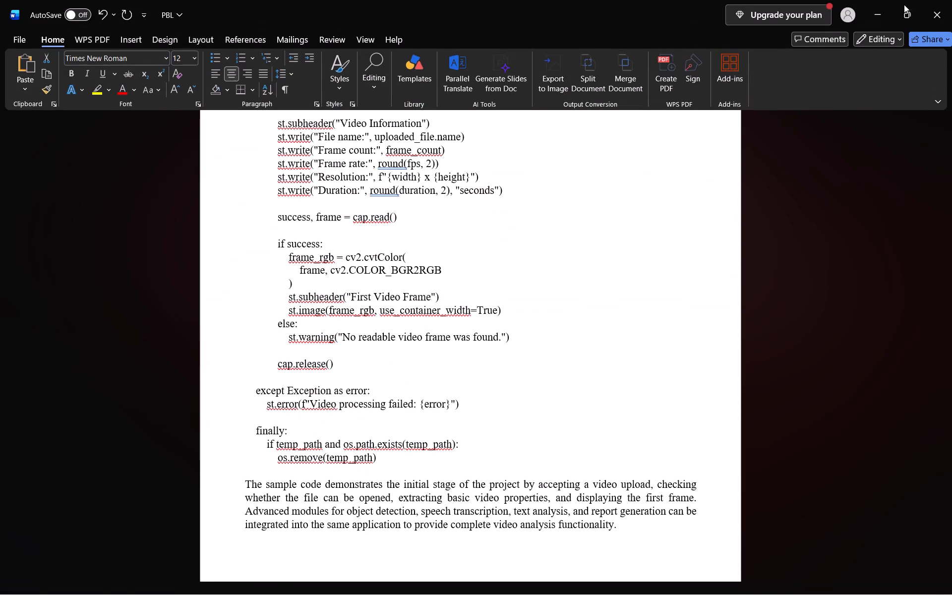
left_click(230, 77)
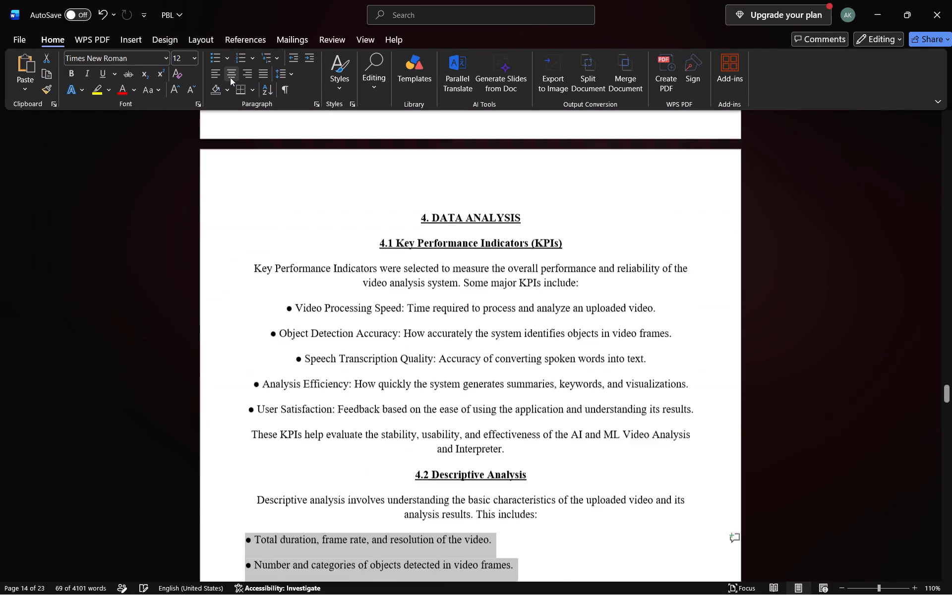
Left-align the five KPI bullets and the closing paragraph of section 4.1 Key Performance Indicators (KPIs).
scroll(335, 294, "down", 1)
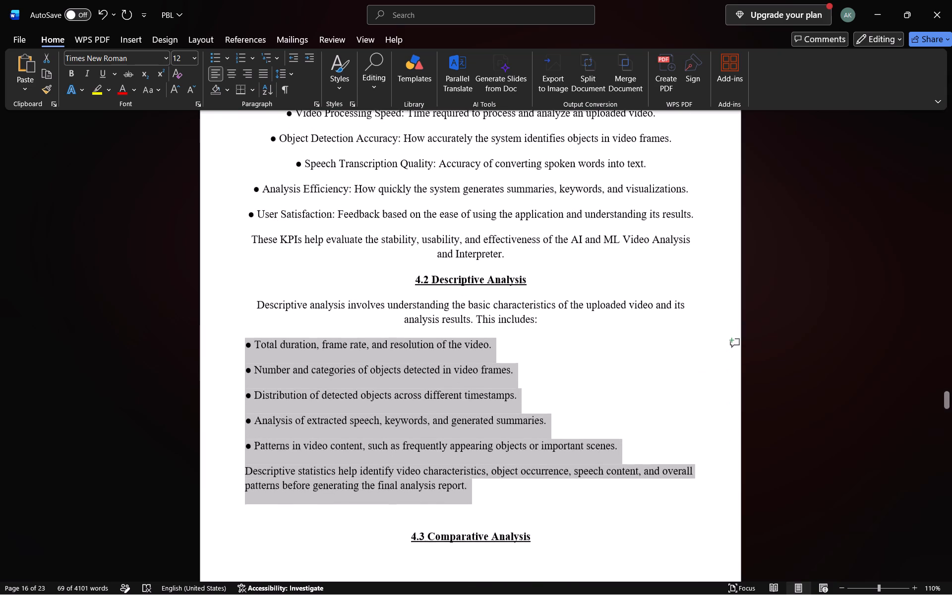
scroll(335, 294, "down", 1)
scroll(336, 323, "up", 1)
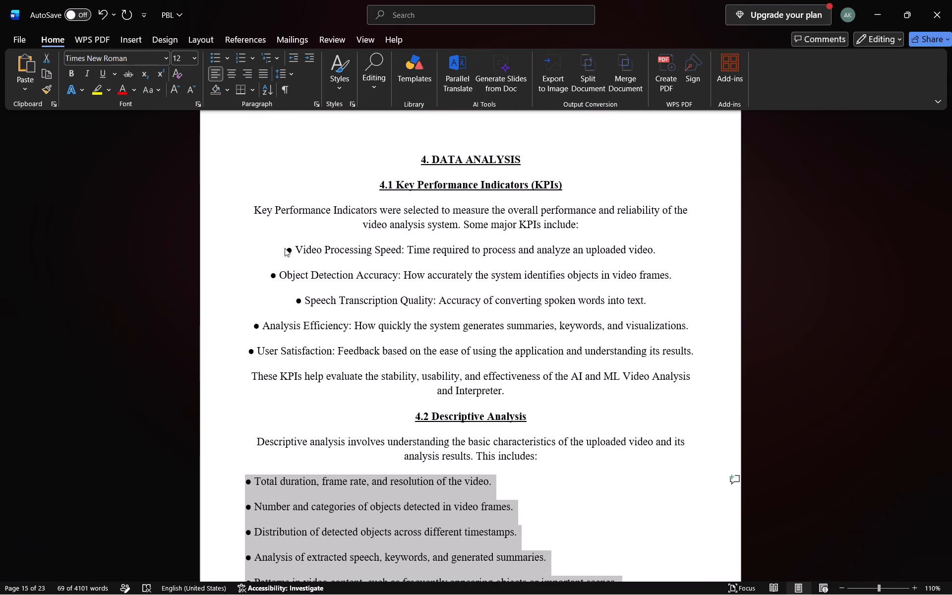
left_click(286, 247)
left_click_drag(287, 247, 522, 347)
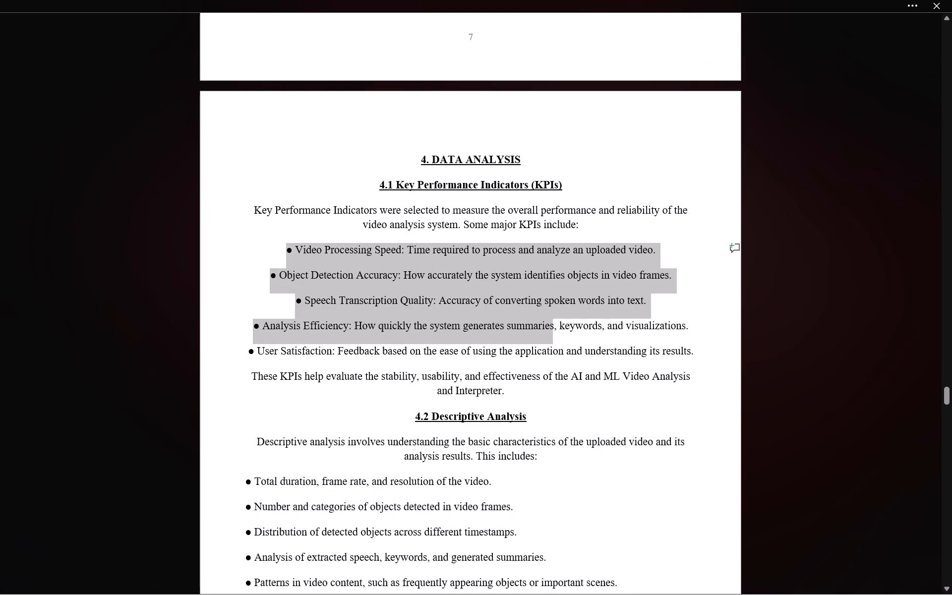
left_click_drag(522, 347, 503, 395)
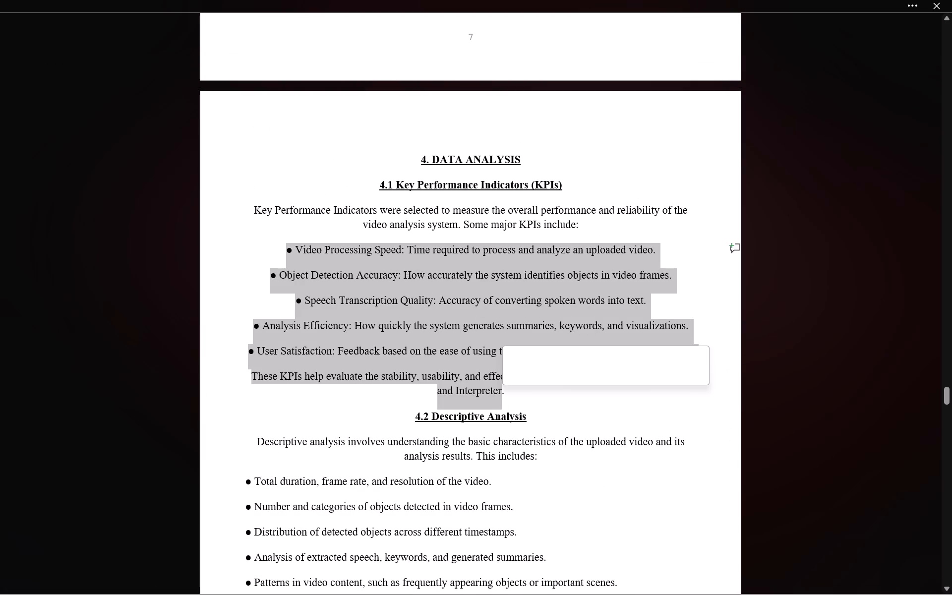
left_click(511, 395)
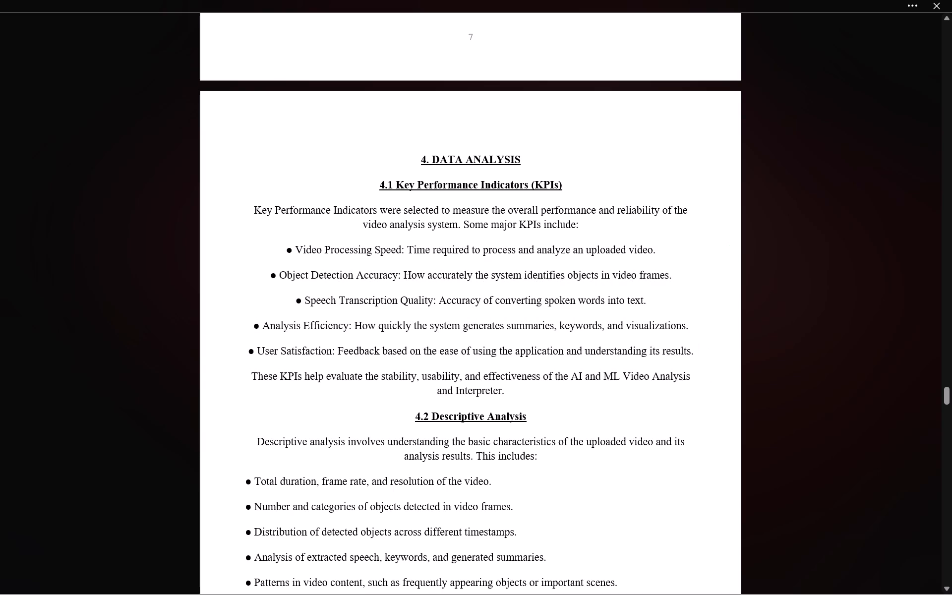
left_click_drag(286, 250, 514, 393)
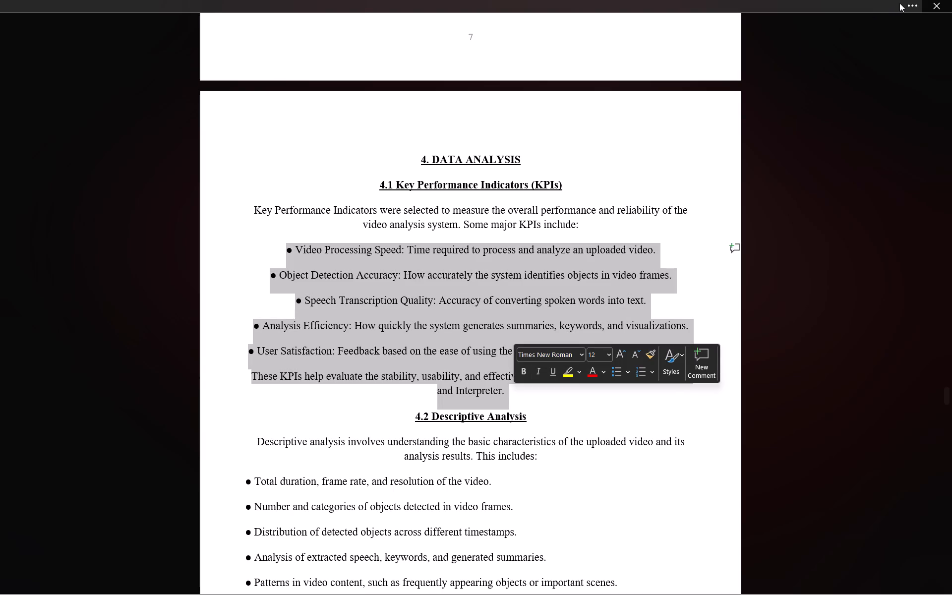
left_click(899, 3)
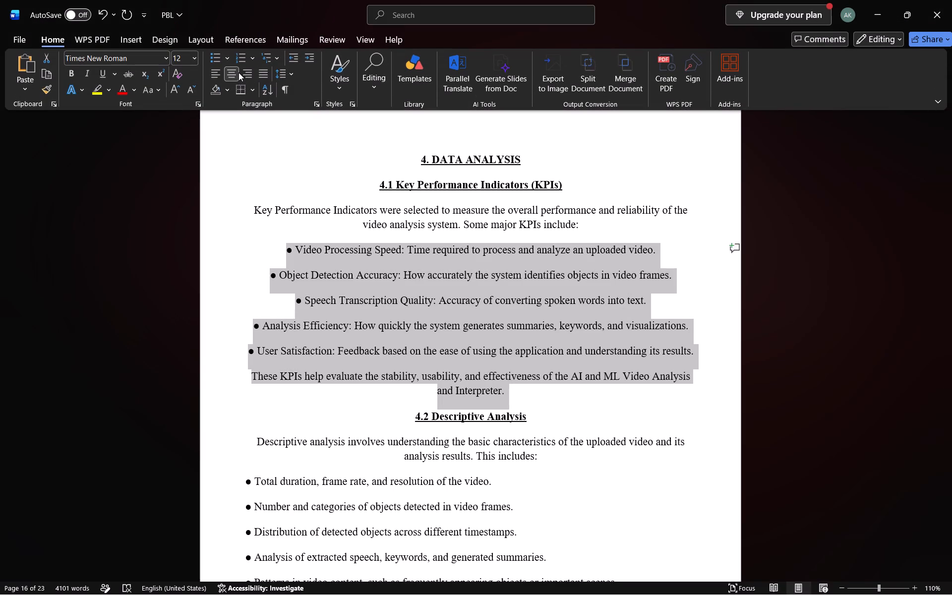
left_click(235, 72)
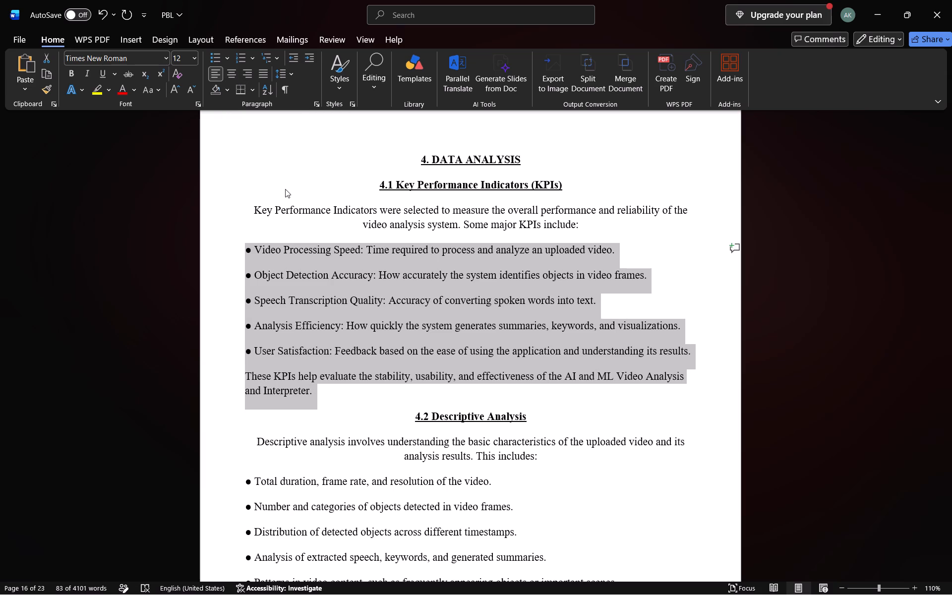
left_click(285, 189)
Left-align the four bullets in section 4.3 Comparative Analysis, from Manual vs Automated Analysis through Processing Methods.
scroll(343, 284, "down", 4)
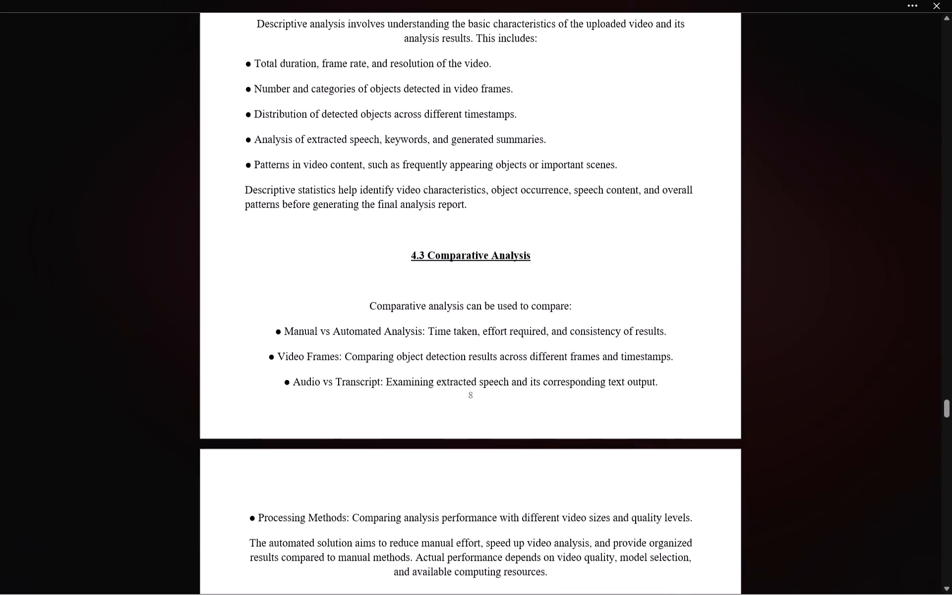
left_click_drag(275, 331, 651, 554)
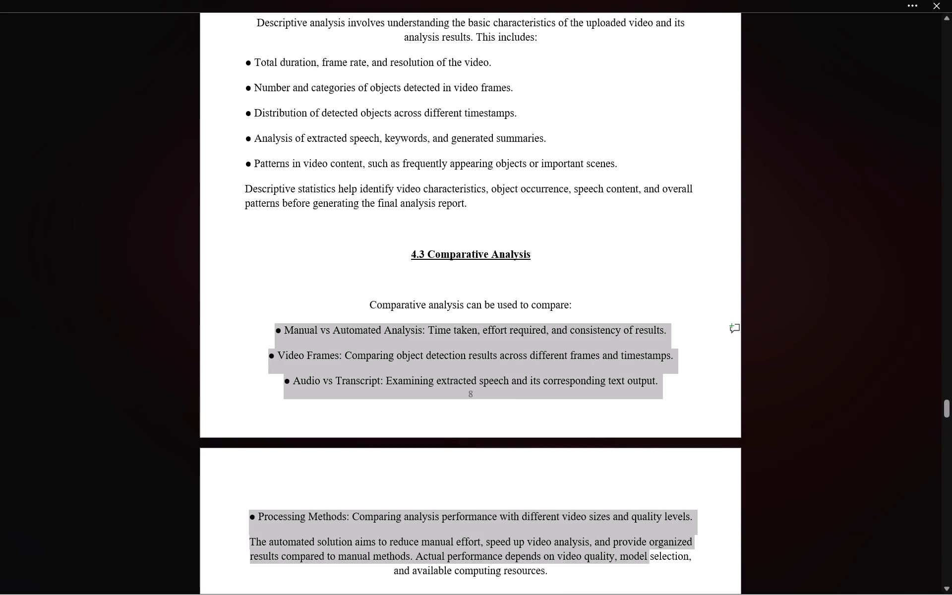
left_click_drag(651, 554, 739, 514)
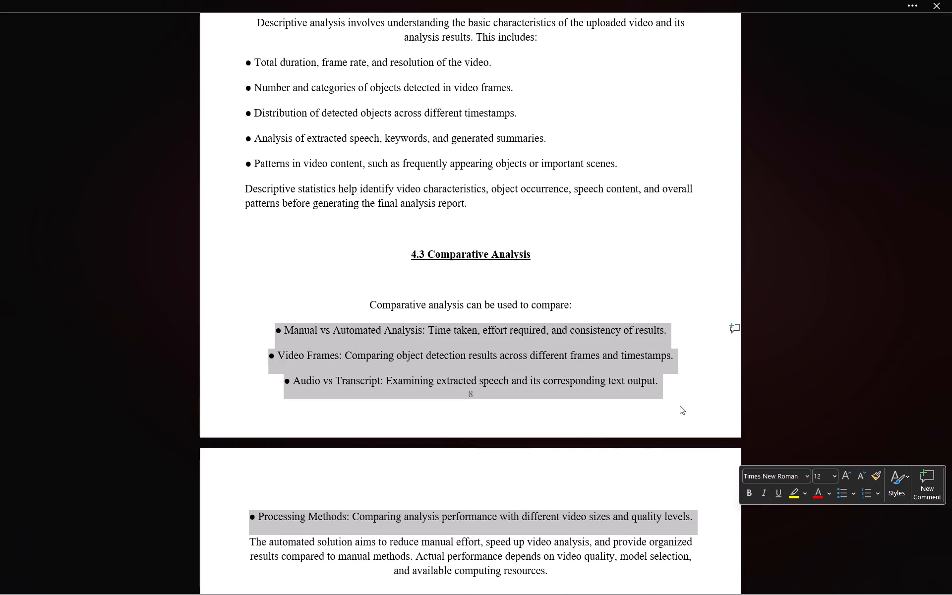
left_click(816, 0)
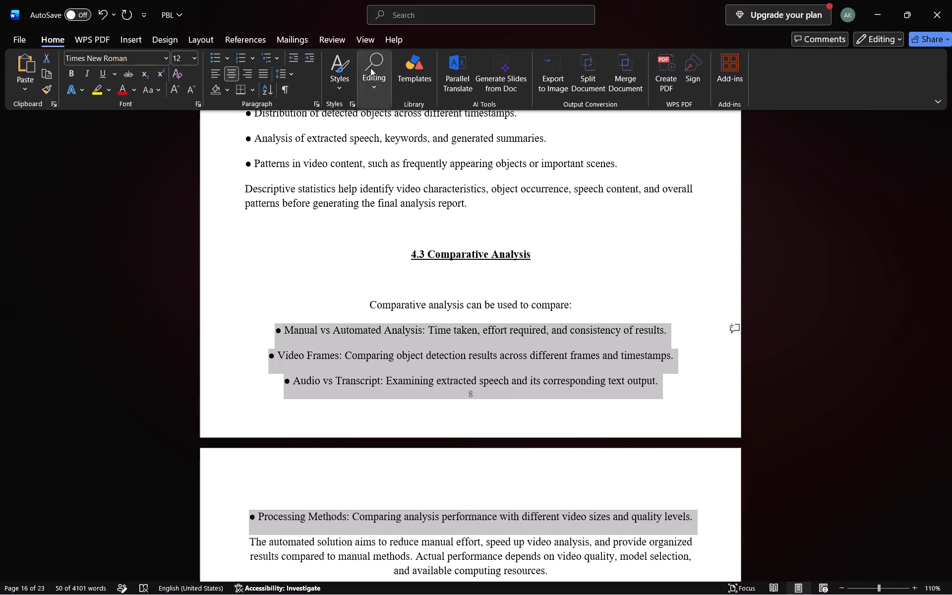
left_click(227, 70)
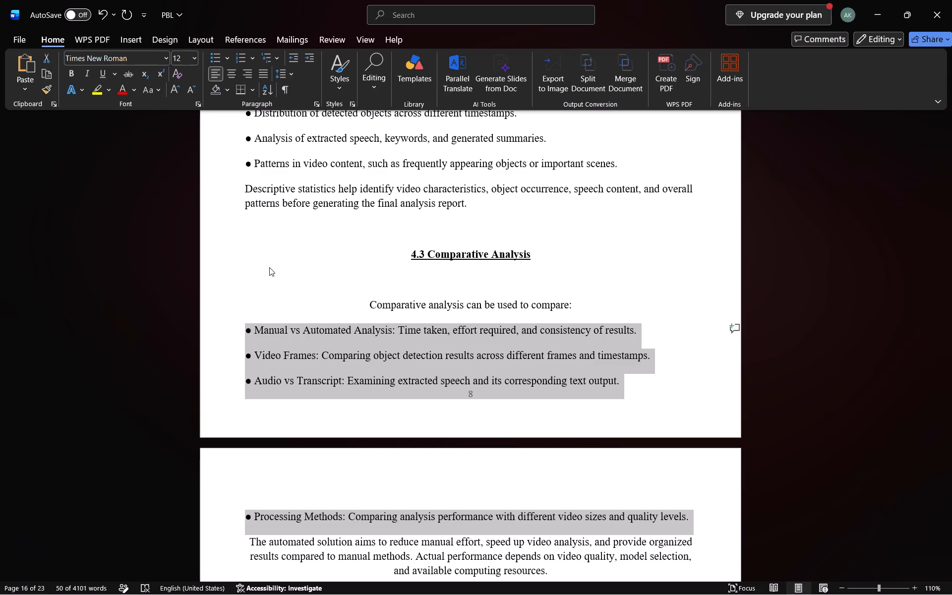
left_click(269, 267)
Left-align the four bullets in section 4.4 Data Mining Techniques, from Object Detection through Sentiment Analysis.
scroll(269, 267, "down", 3)
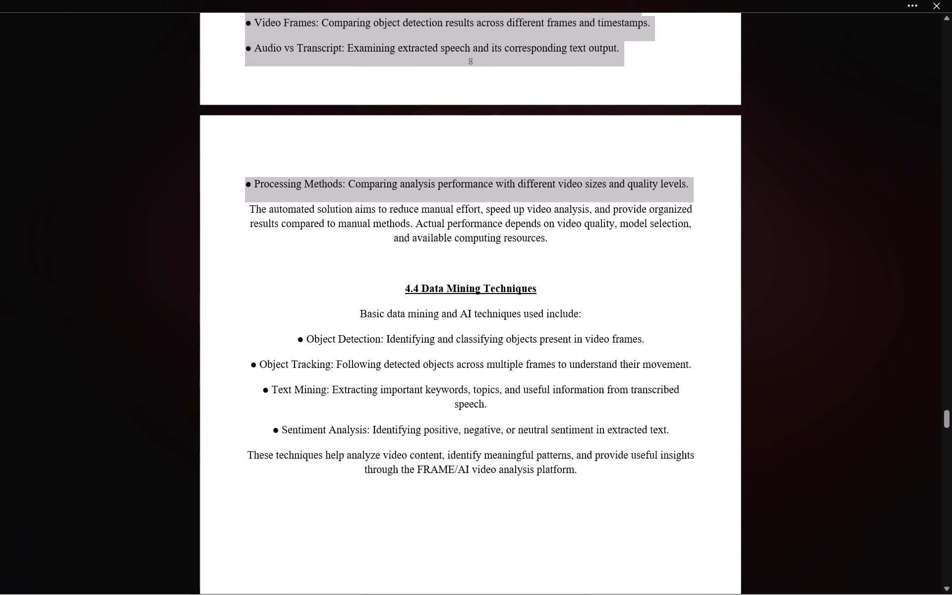
left_click_drag(299, 338, 513, 437)
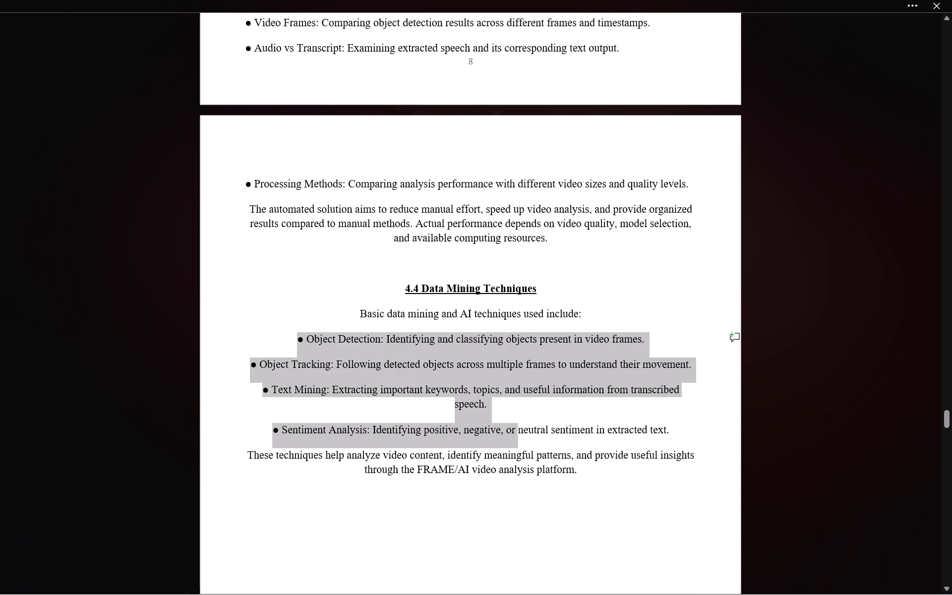
left_click_drag(513, 437, 682, 425)
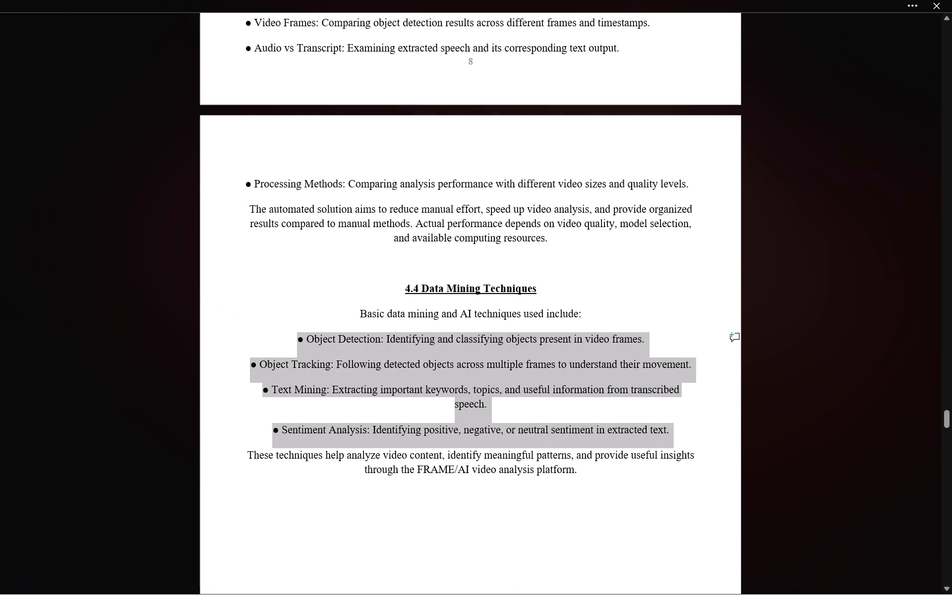
left_click_drag(682, 425, 701, 424)
left_click(712, 0)
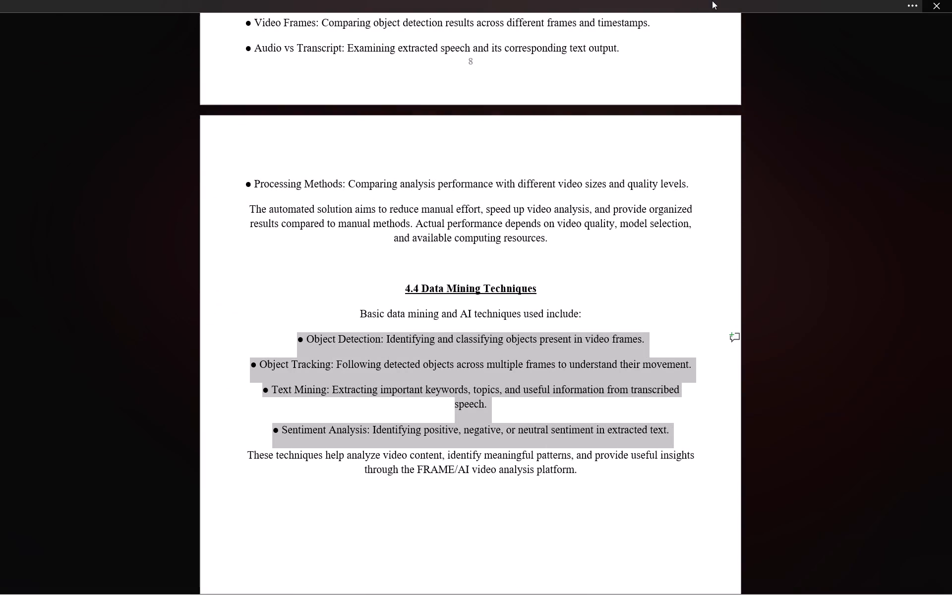
left_click(234, 74)
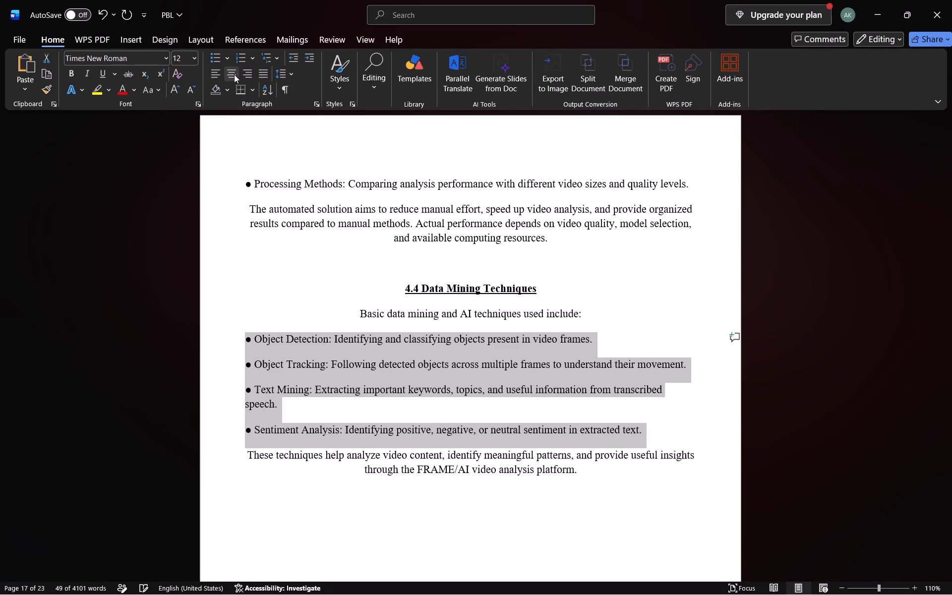
left_click(261, 249)
Go to the 5. RESULTS & INTERPRETATION section and examine its Key Findings and Results content.
scroll(261, 249, "down", 1)
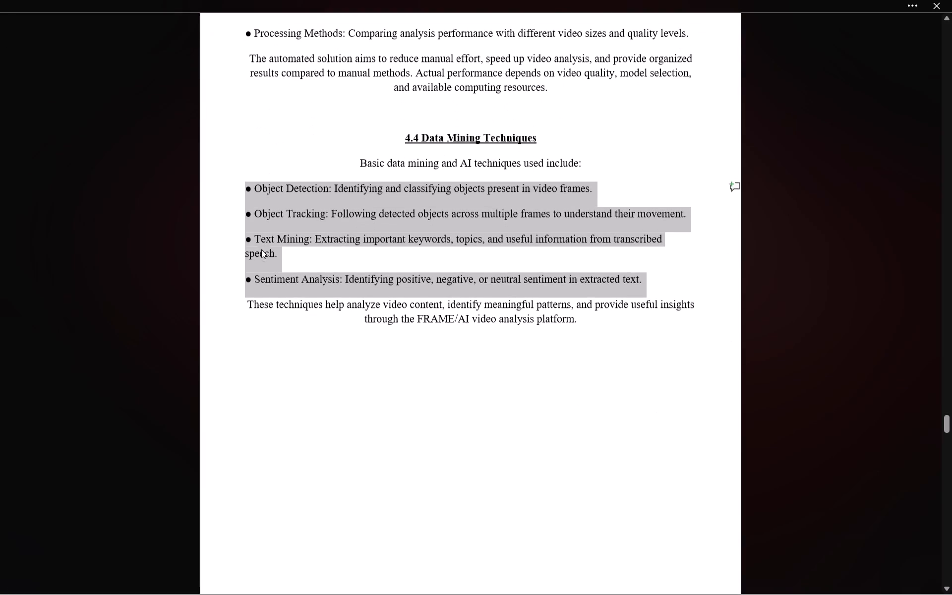
scroll(261, 249, "down", 3)
left_click(261, 249)
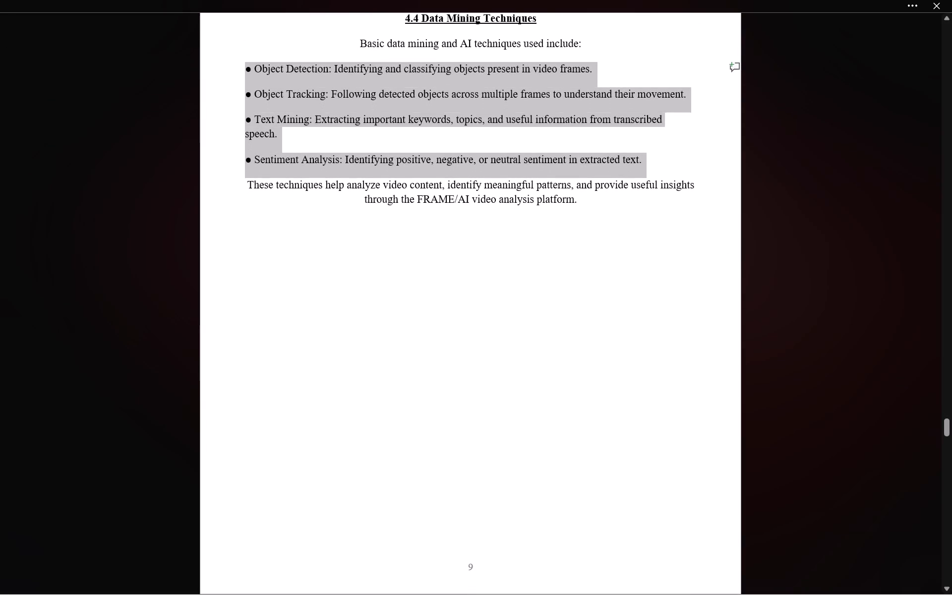
scroll(289, 289, "down", 2)
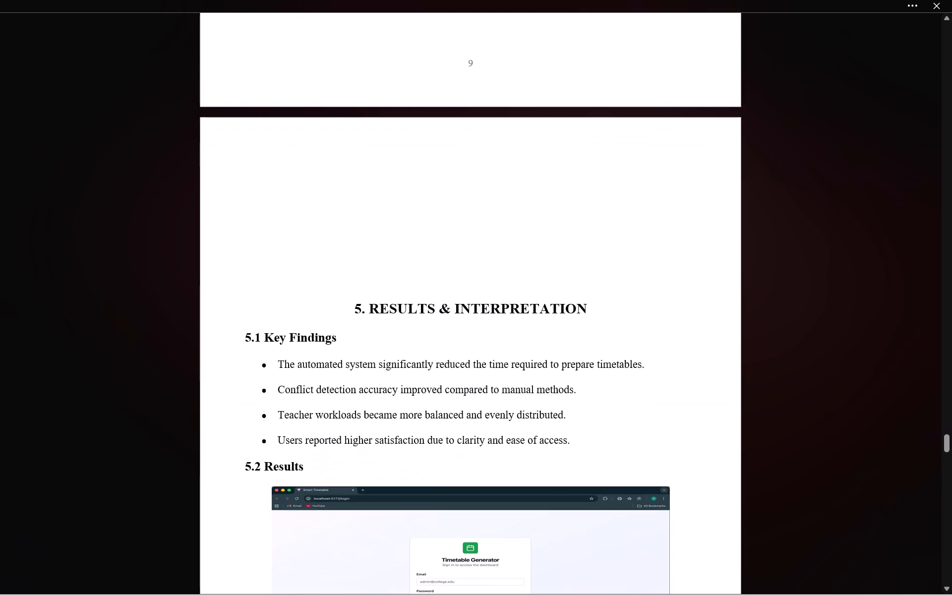
Delete the blank lines above the 5. RESULTS & INTERPRETATION heading so it starts at the top of its page.
left_click(349, 271)
key("BackSpace")
key("BackSpace")
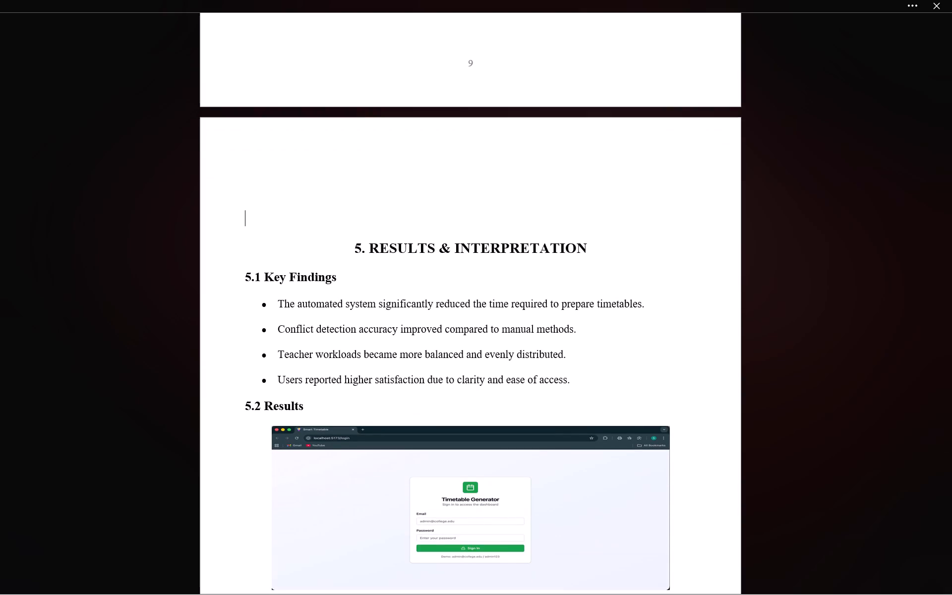
key("BackSpace")
key("BackSpace")
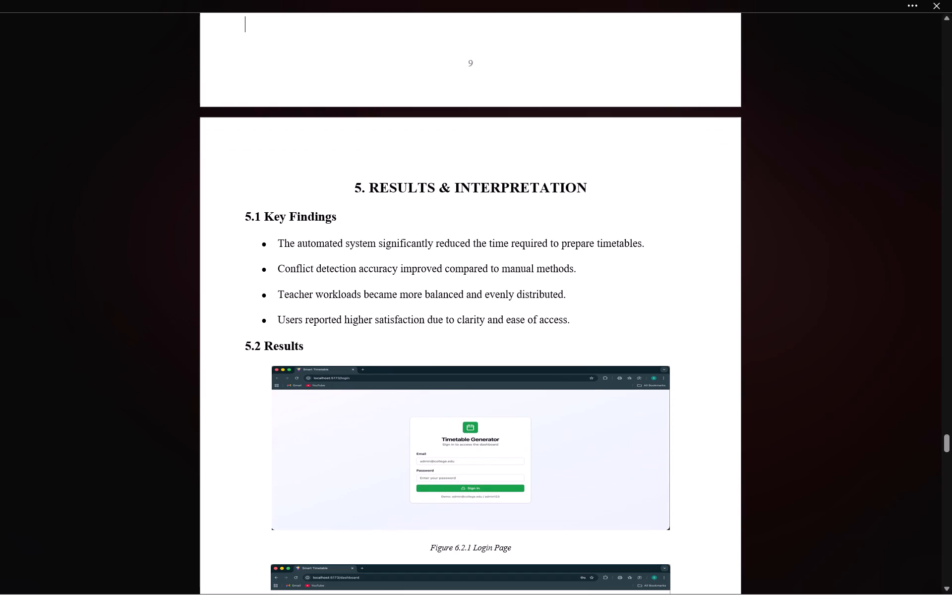
Copy the whole of section 5, from the RESULTS & INTERPRETATION heading through the Figure 6.2.5 Dataset caption.
left_click_drag(353, 187, 581, 565)
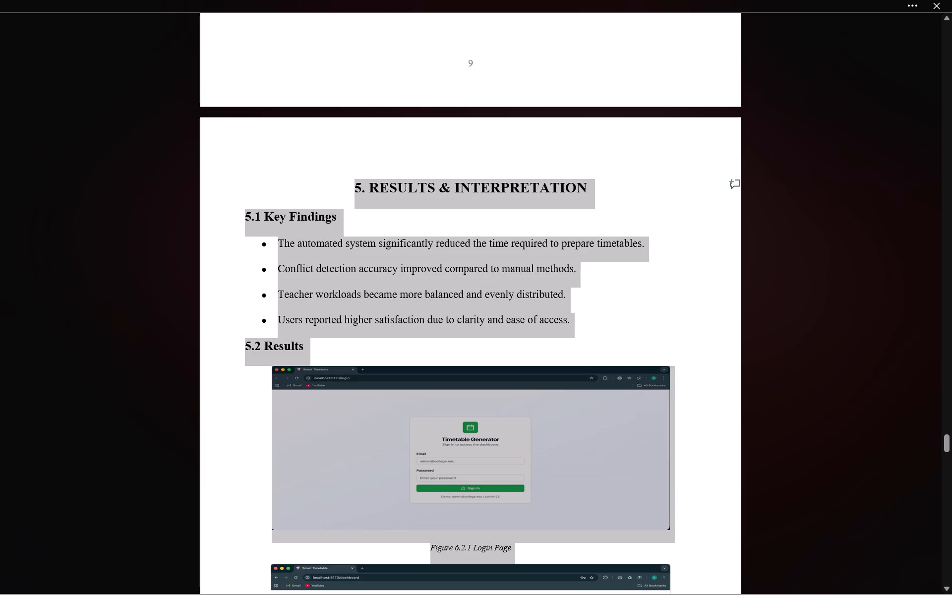
left_click_drag(581, 565, 579, 594)
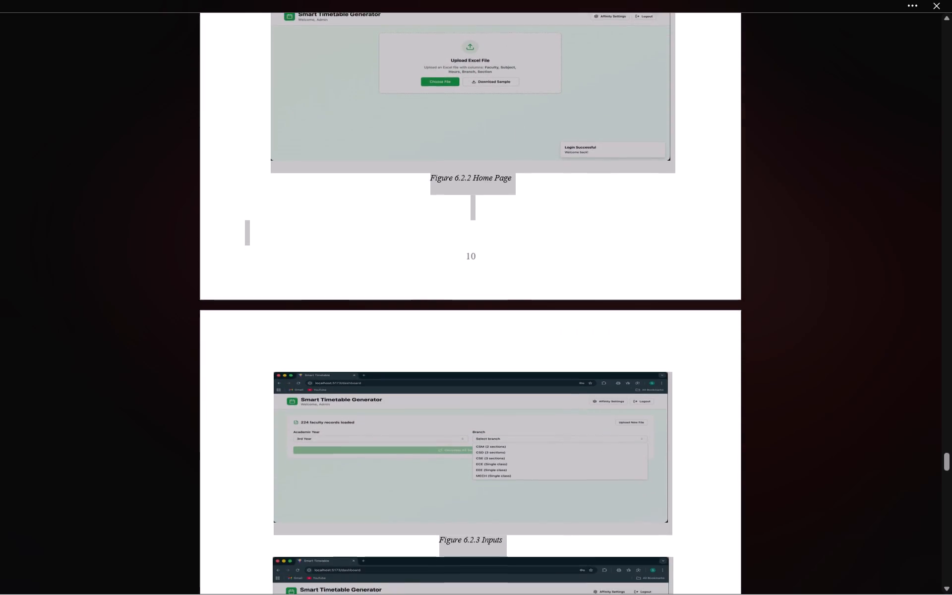
left_click_drag(579, 594, 579, 594)
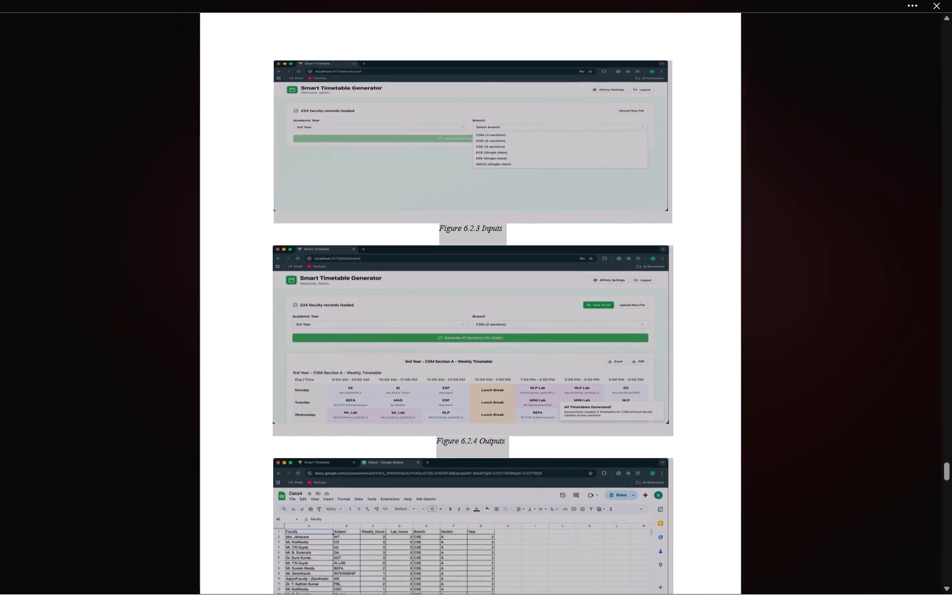
left_click_drag(579, 594, 580, 594)
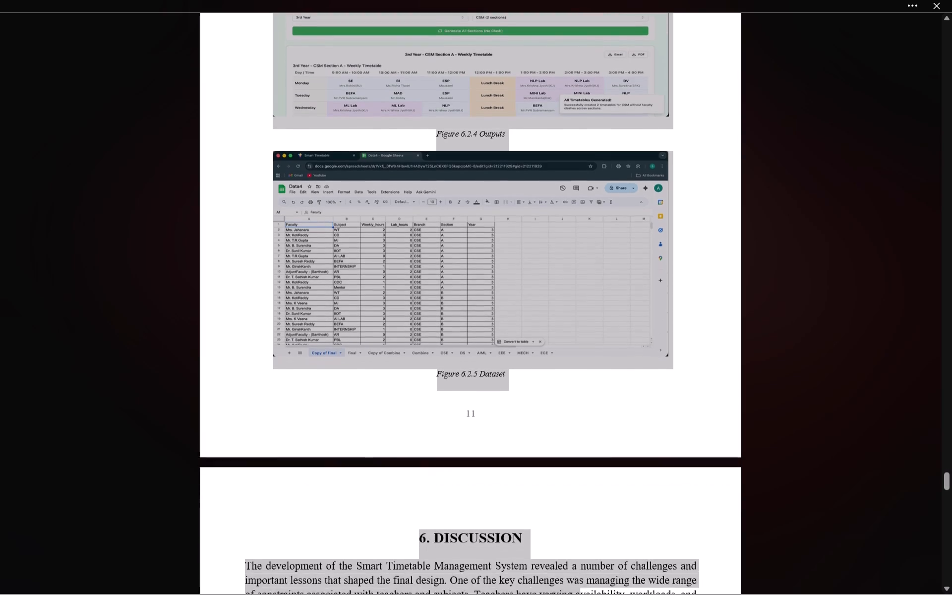
left_click_drag(580, 594, 563, 294)
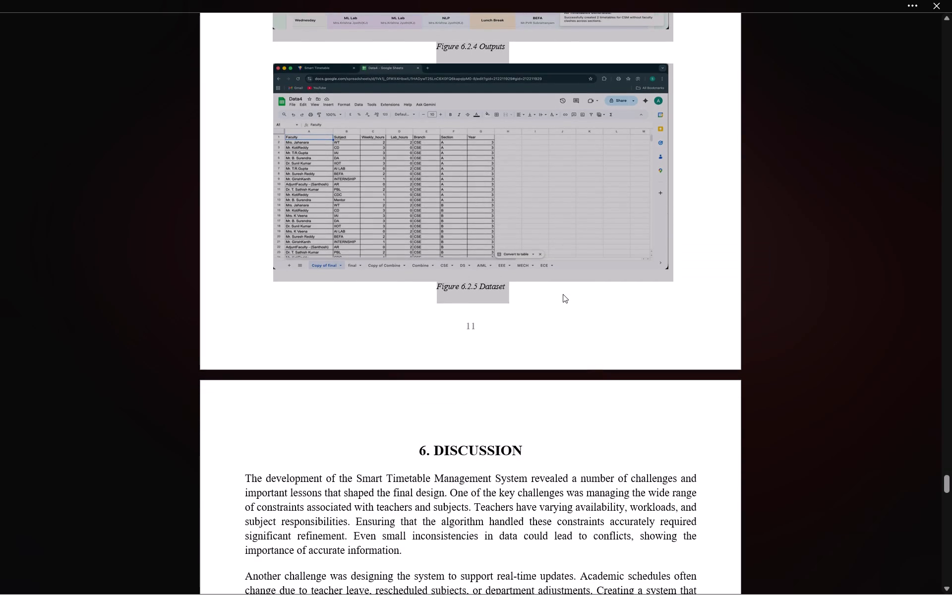
key("ctrl+c")
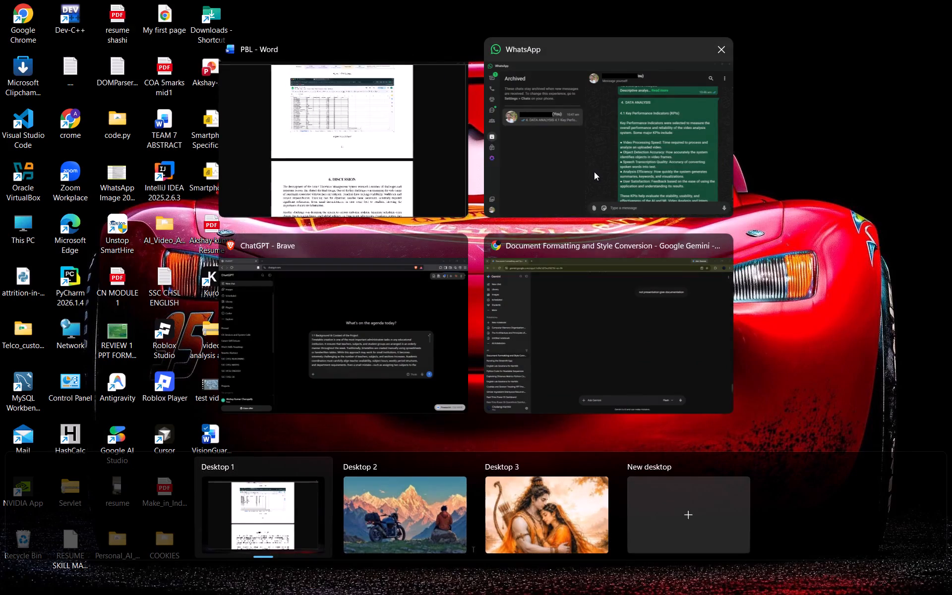
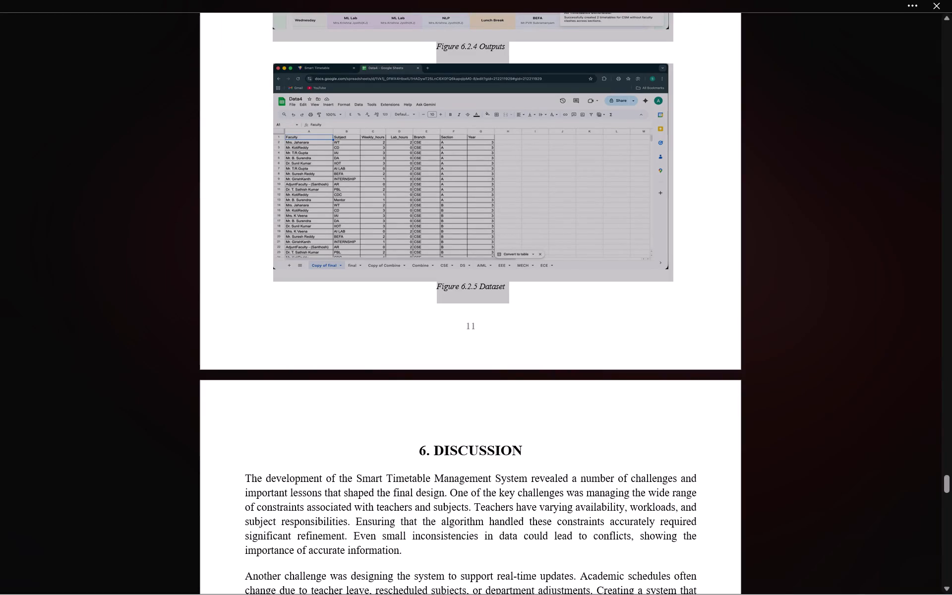
Copy the 6. DISCUSSION heading and the three paragraphs beneath it, stopping before 7.1 Challenges & Limitations.
left_click_drag(423, 450, 478, 470)
left_click(391, 459)
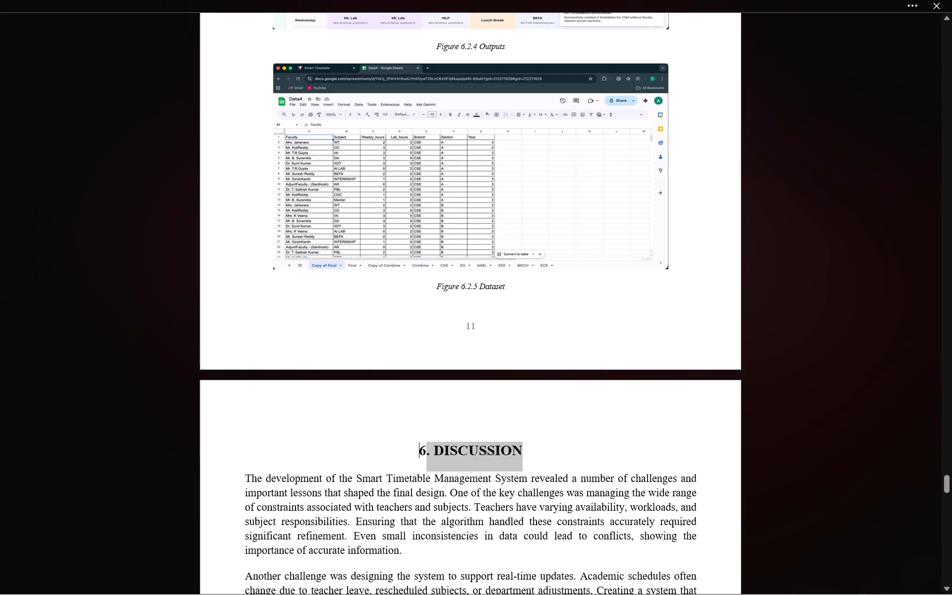
left_click_drag(419, 453, 606, 594)
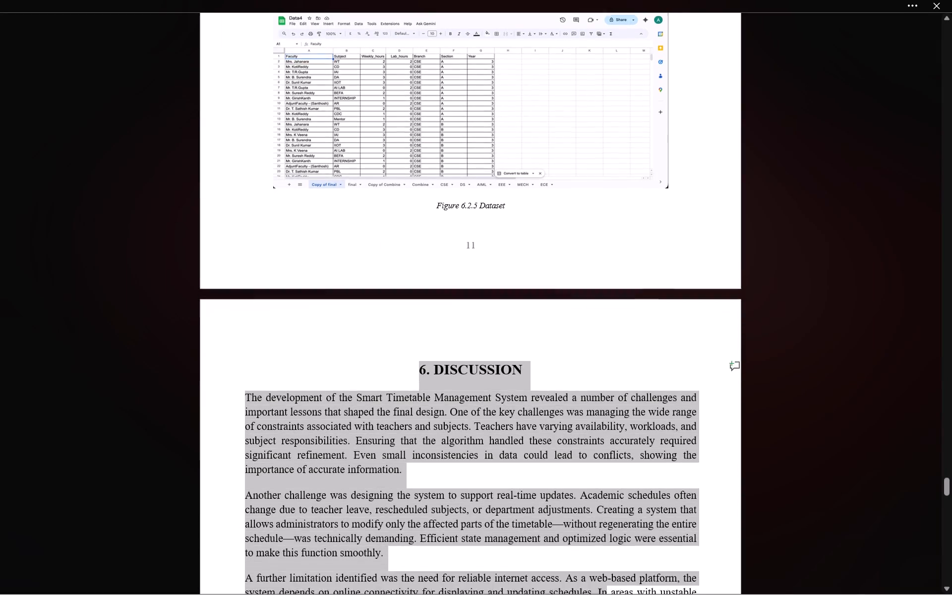
left_click_drag(606, 594, 535, 381)
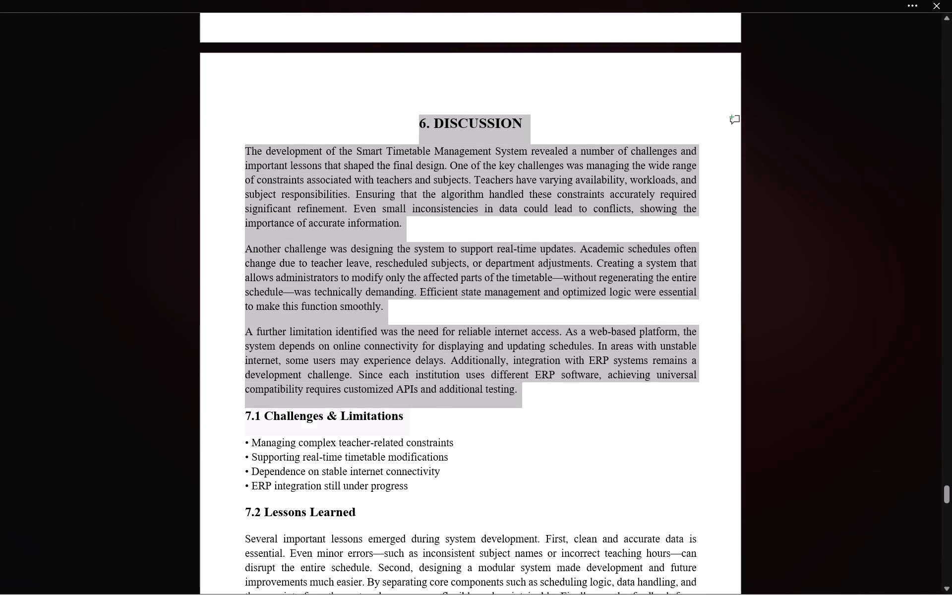
left_click_drag(535, 381, 533, 386)
key("ctrl+c")
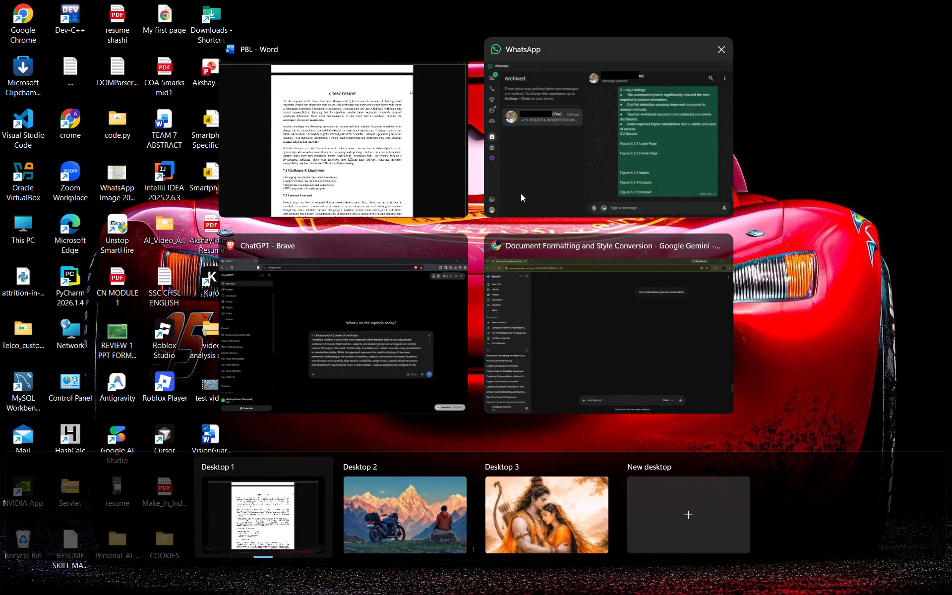
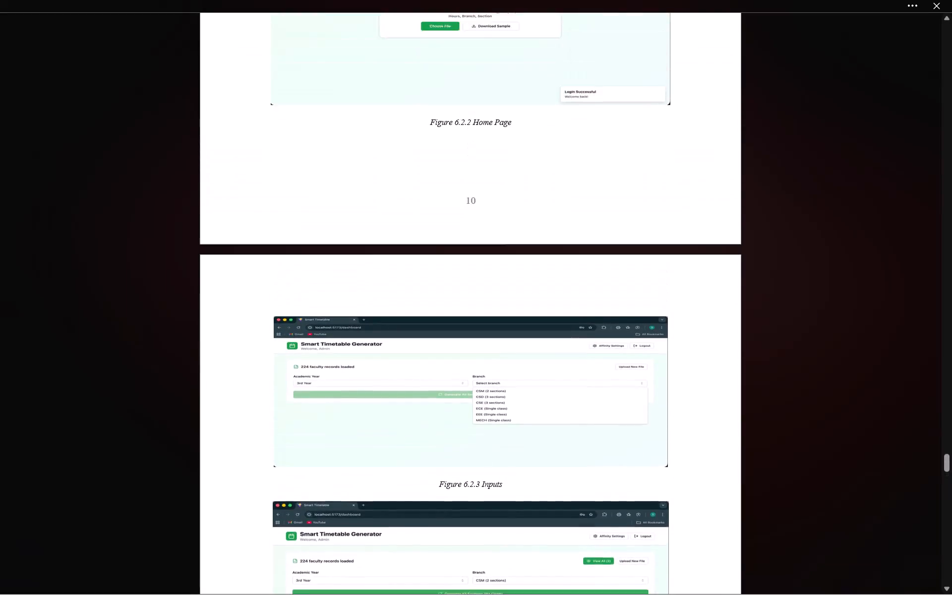
Examine the section 5.2 Results figures and the 6. DISCUSSION text, including Challenges & Limitations and Lessons Learned.
scroll(524, 205, "up", 2)
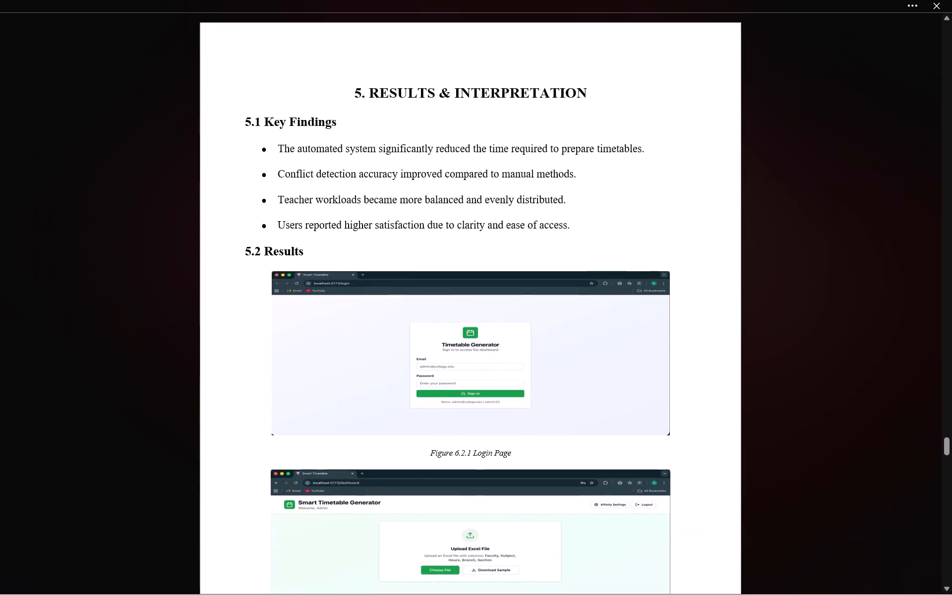
scroll(524, 205, "down", 4)
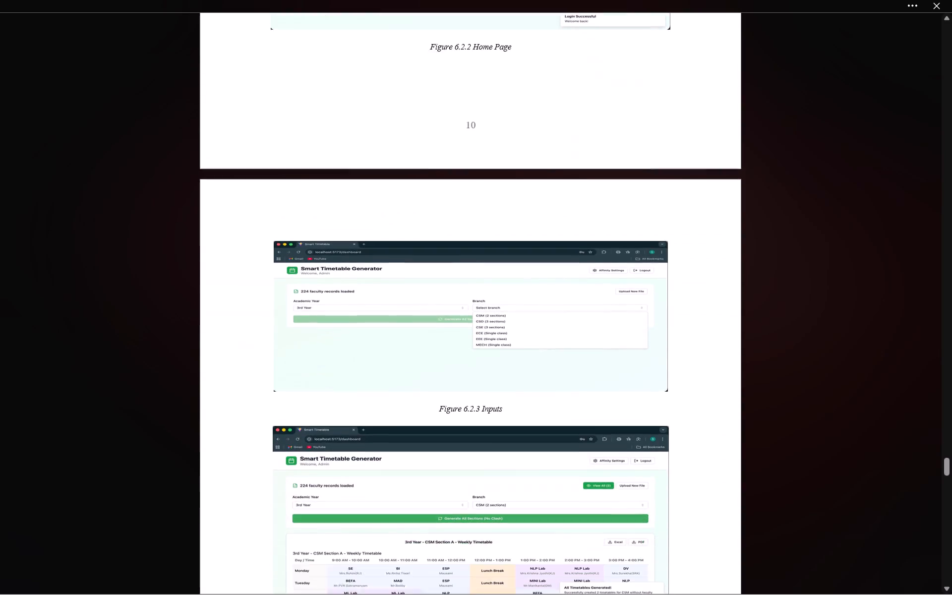
scroll(524, 205, "down", 4)
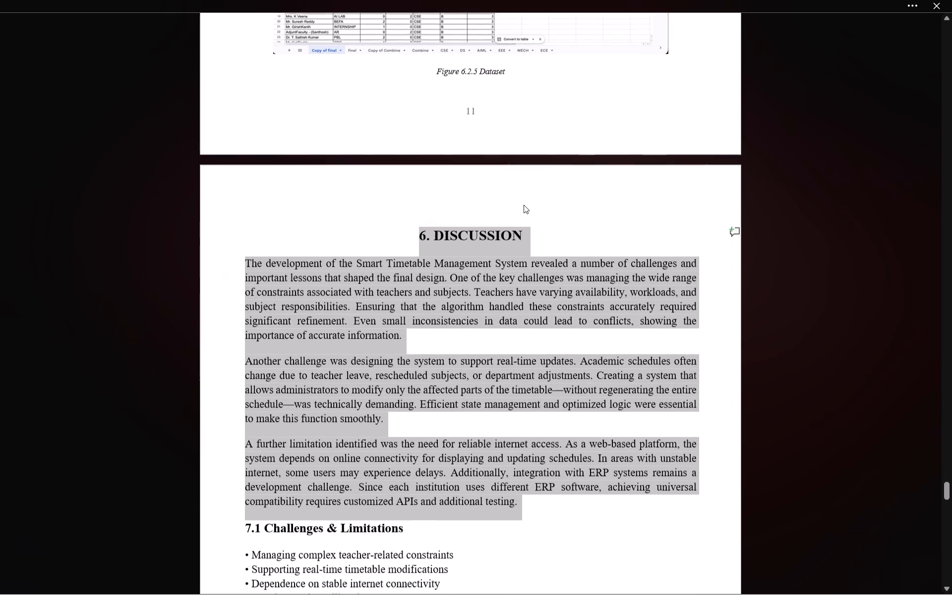
scroll(524, 205, "down", 2)
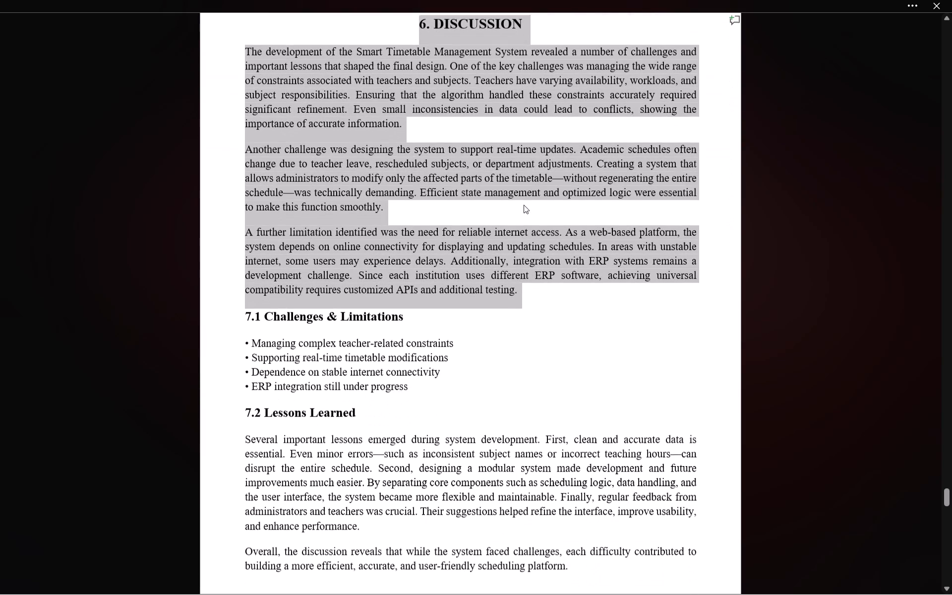
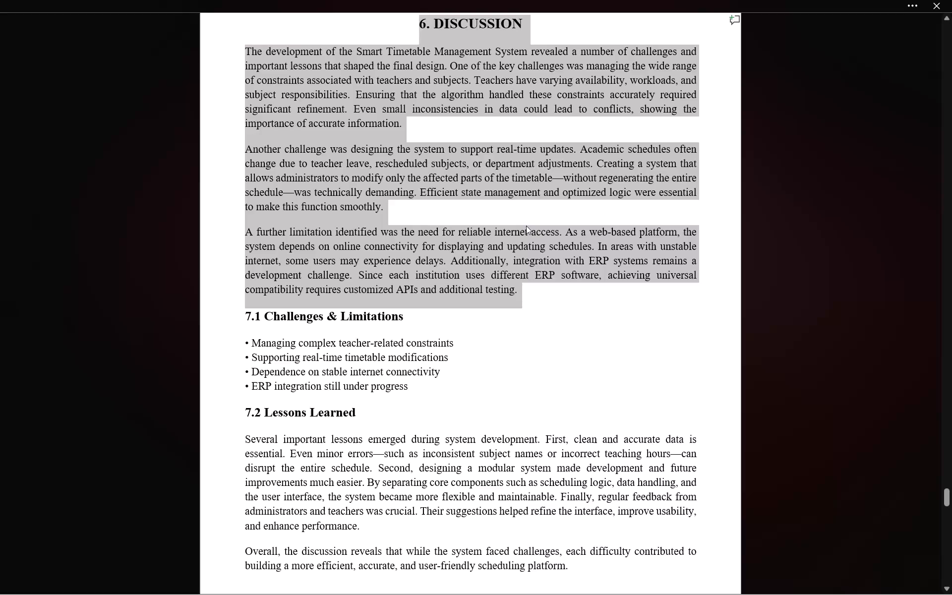
Replace the selected 6. DISCUSSION text with the copied AI video analysis version and put the 7.1 Challenges & Limitations heading on its own line.
key("ctrl+v")
scroll(508, 281, "down", 1)
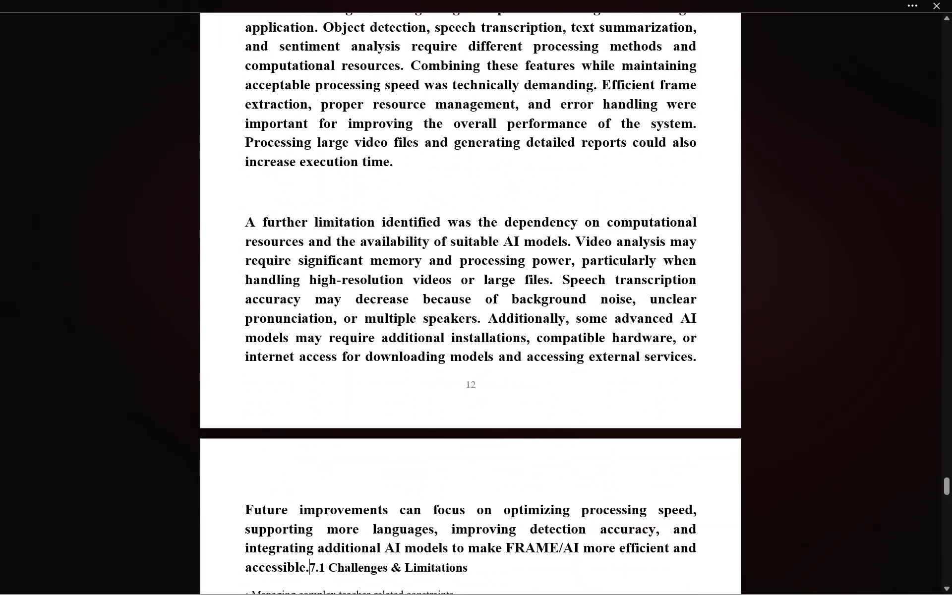
scroll(508, 281, "down", 2)
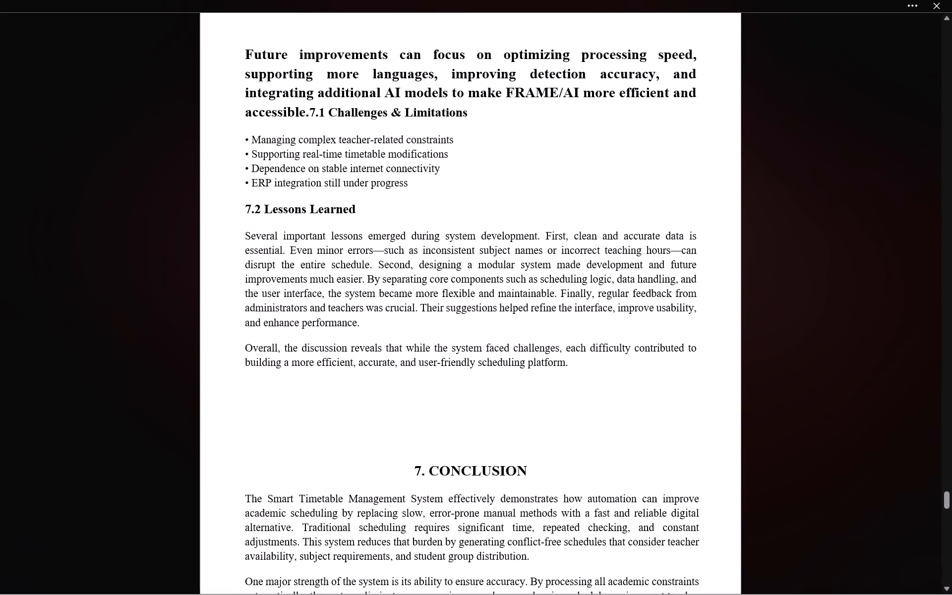
left_click_drag(243, 138, 415, 182)
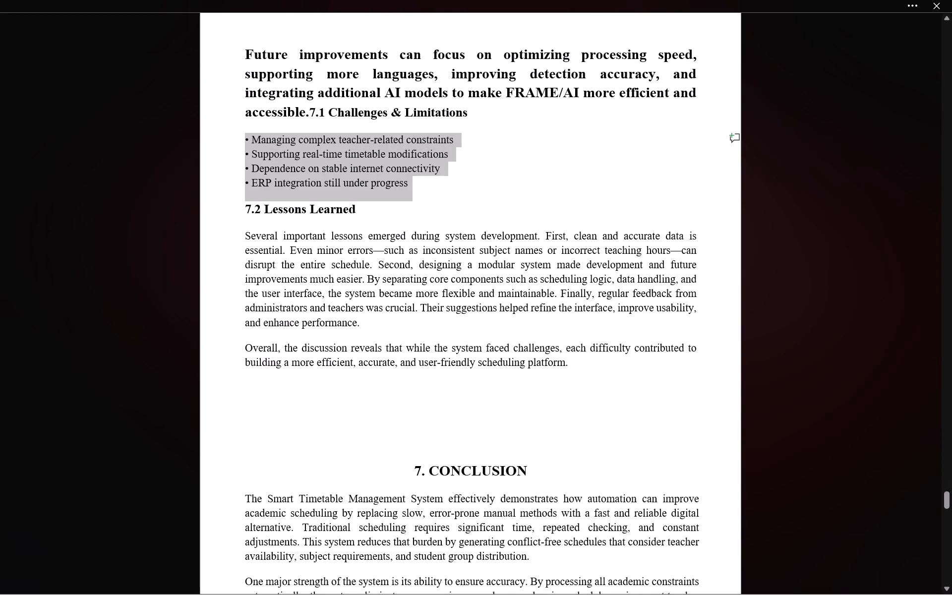
left_click_drag(415, 182, 411, 166)
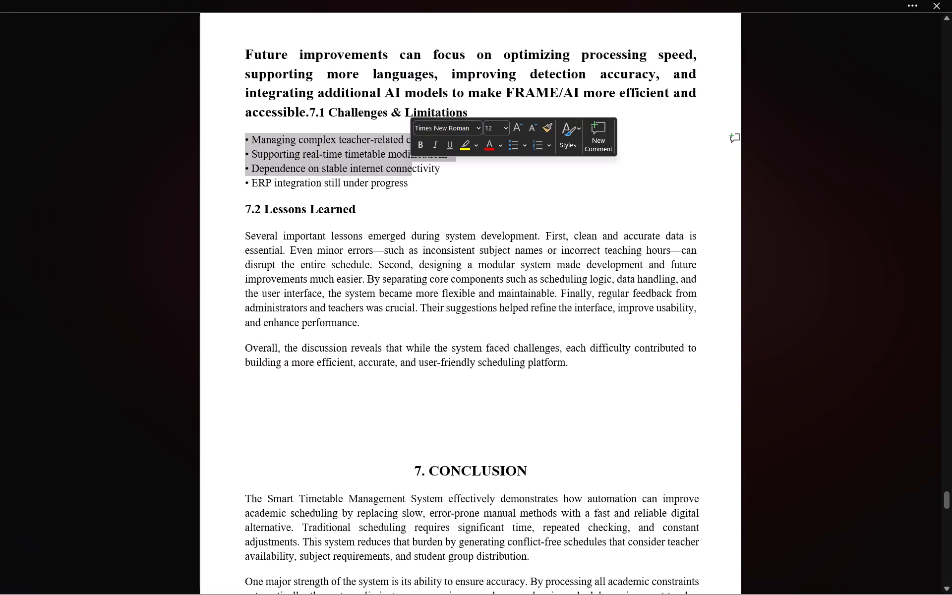
left_click(545, 192)
left_click(311, 113)
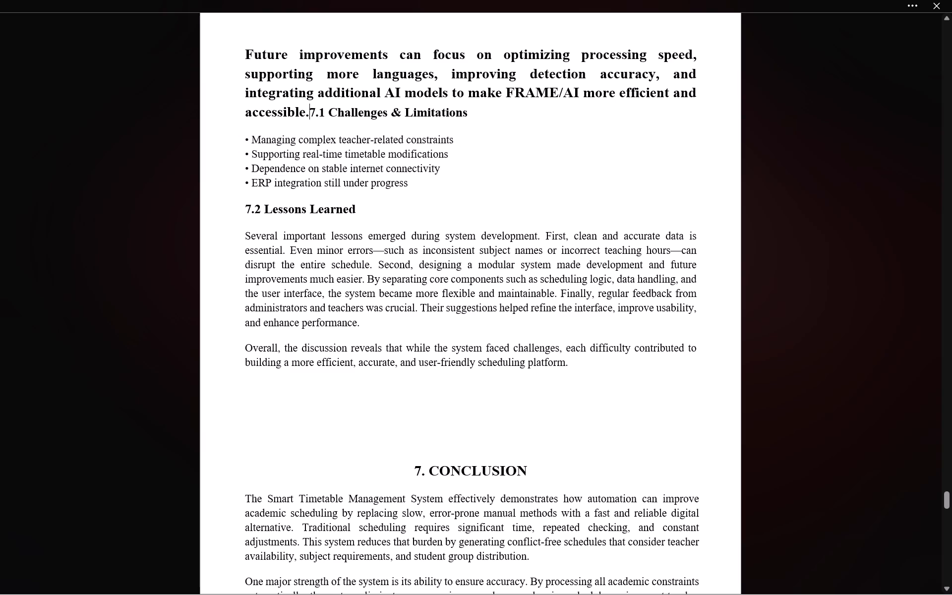
key("Return")
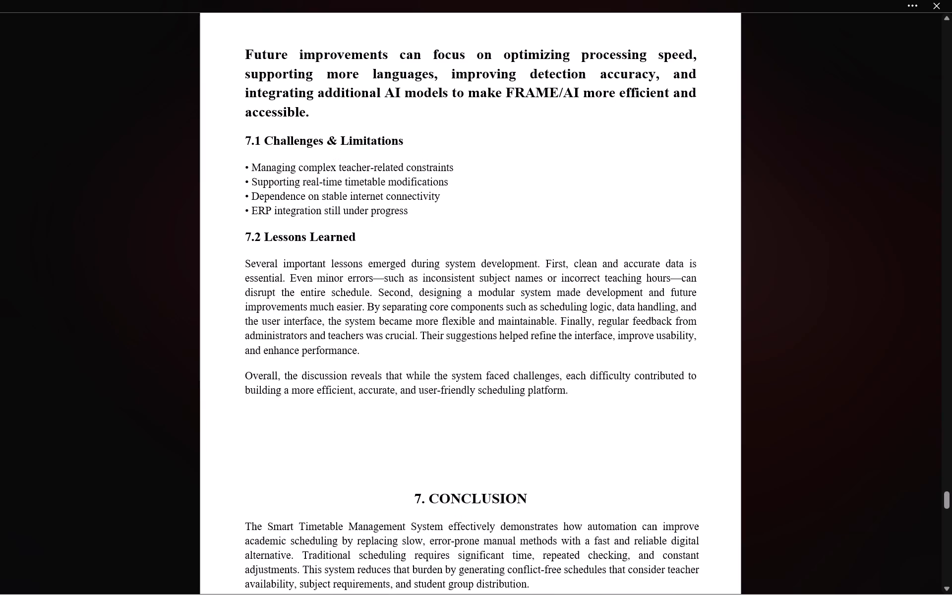
Set the pasted 6. DISCUSSION heading and its paragraphs to 12 pt and remove their bold formatting.
left_click_drag(307, 114, 182, 0)
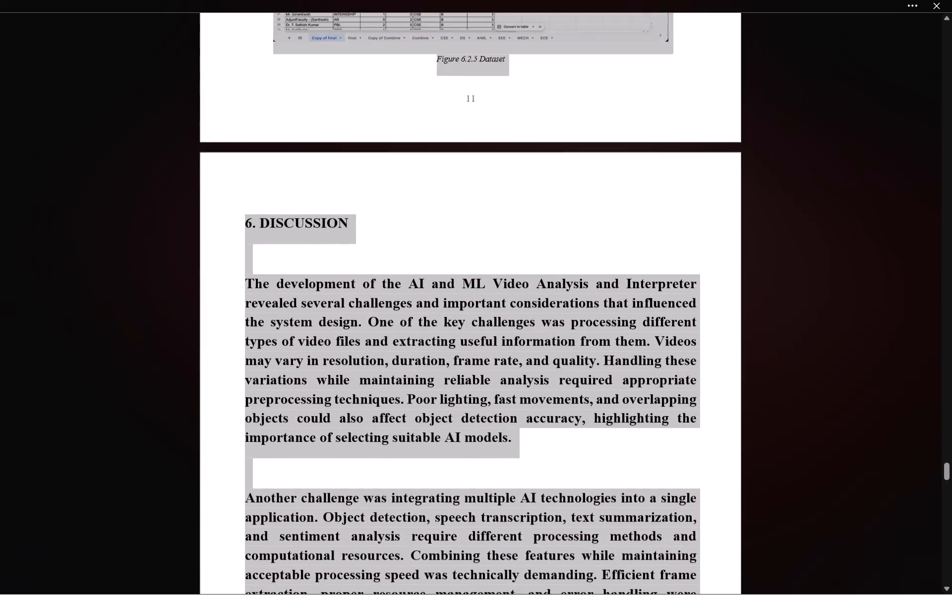
left_click_drag(182, 0, 219, 357)
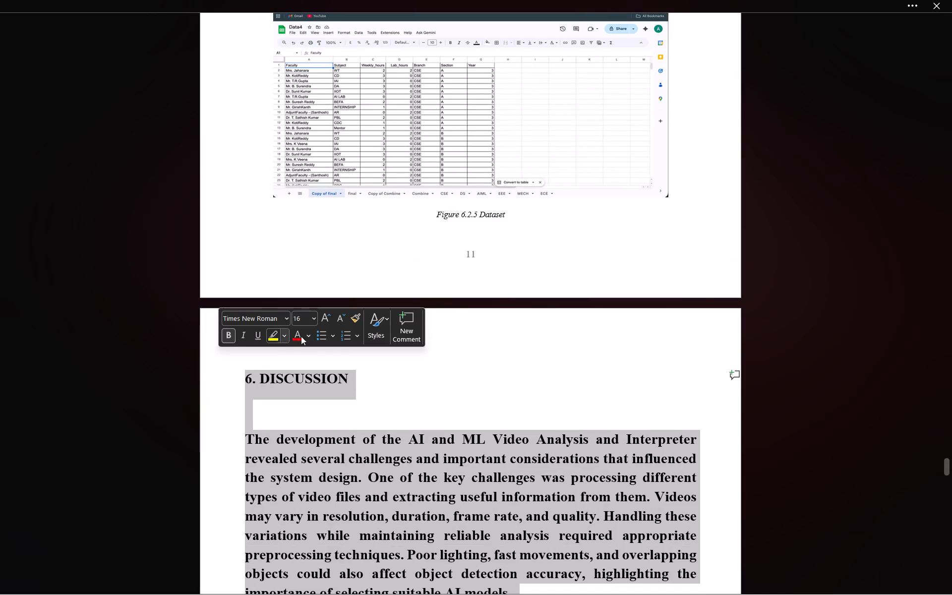
left_click(312, 319)
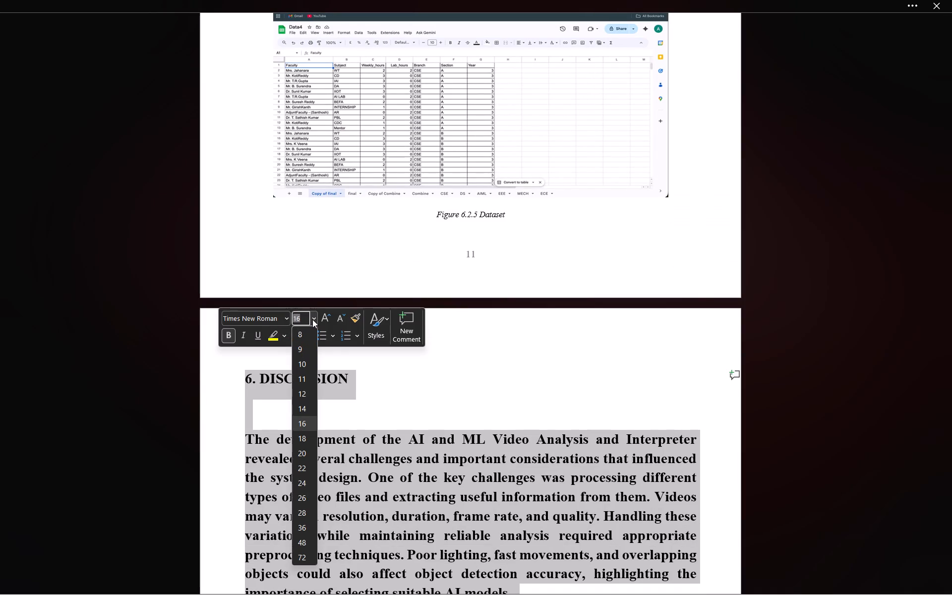
left_click(308, 388)
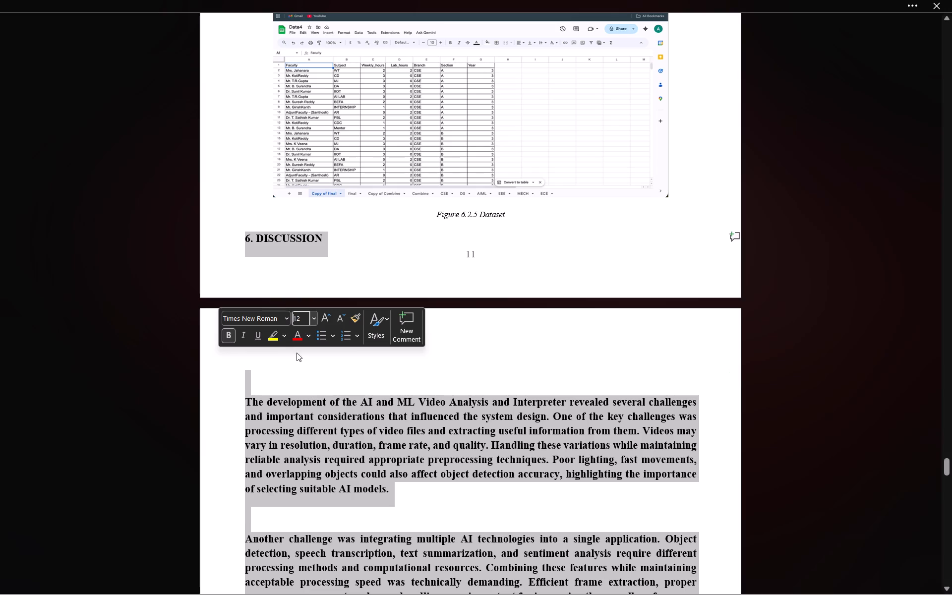
left_click(285, 316)
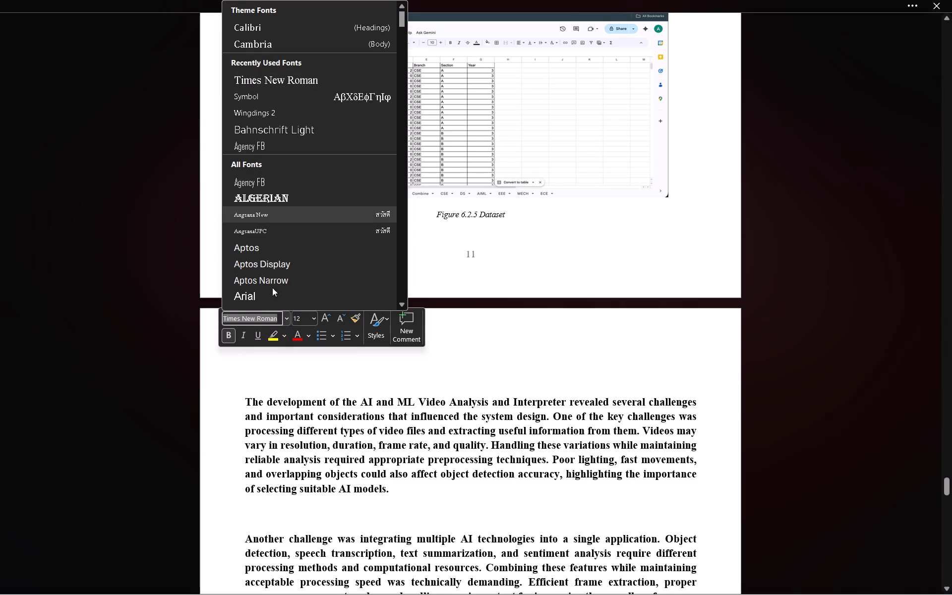
left_click(232, 337)
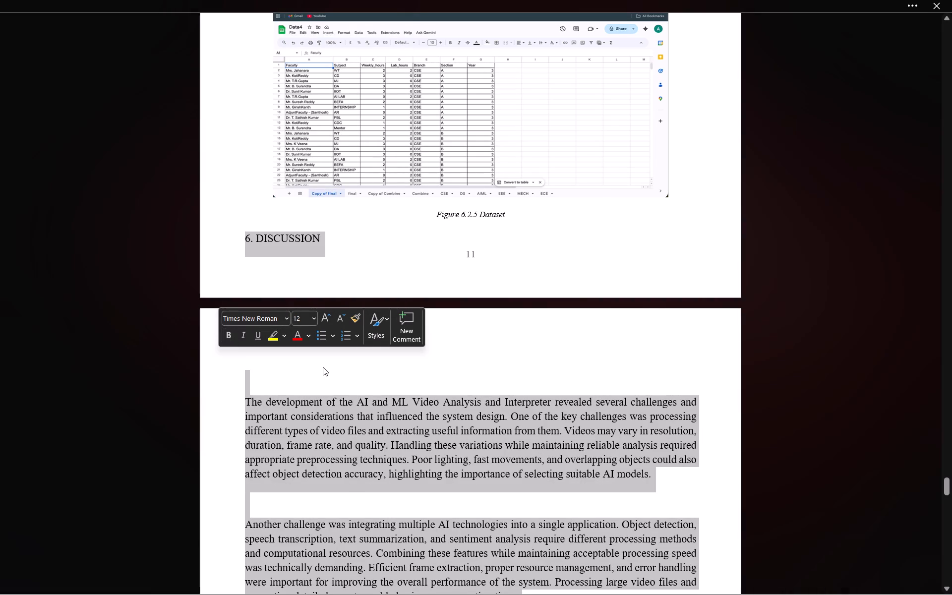
left_click(325, 369)
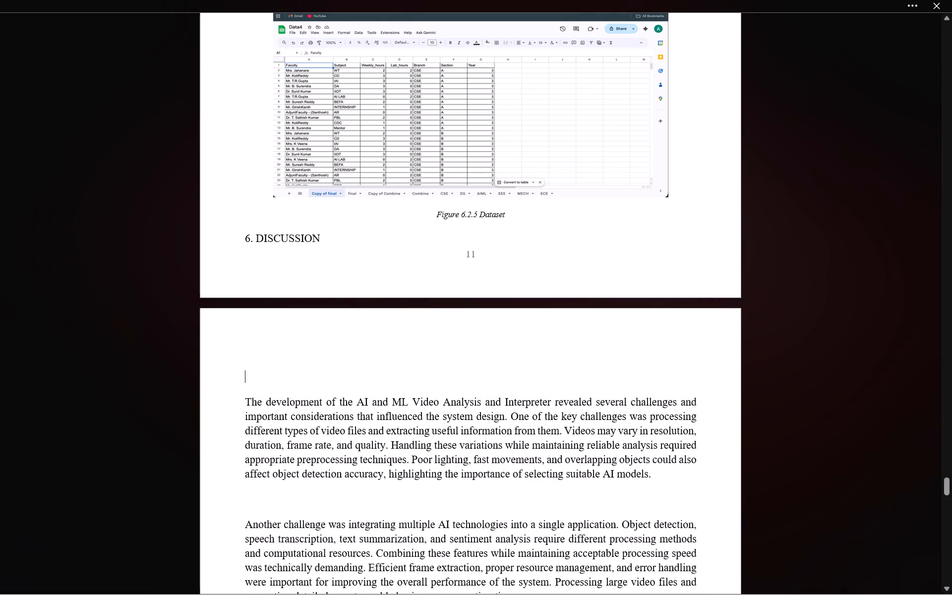
Insert an empty line before the 6. DISCUSSION heading to move it onto the page after the Figure 6.2.5 Dataset image.
left_click(244, 236)
key("Return")
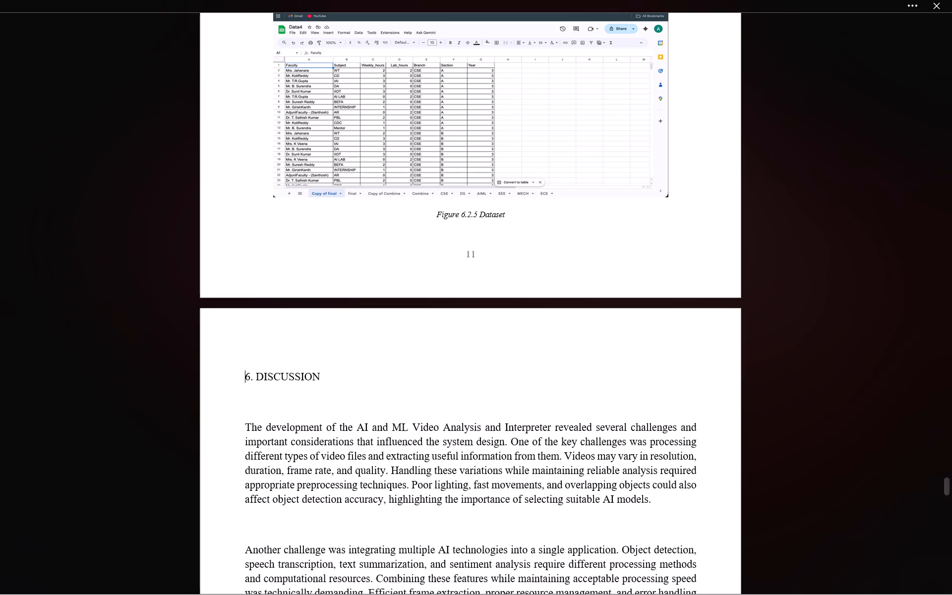
Remove the empty lines before and after the first Discussion paragraph, which begins "The development of the AI and ML Video Analysis".
left_click(277, 396)
key("Down")
key("BackSpace")
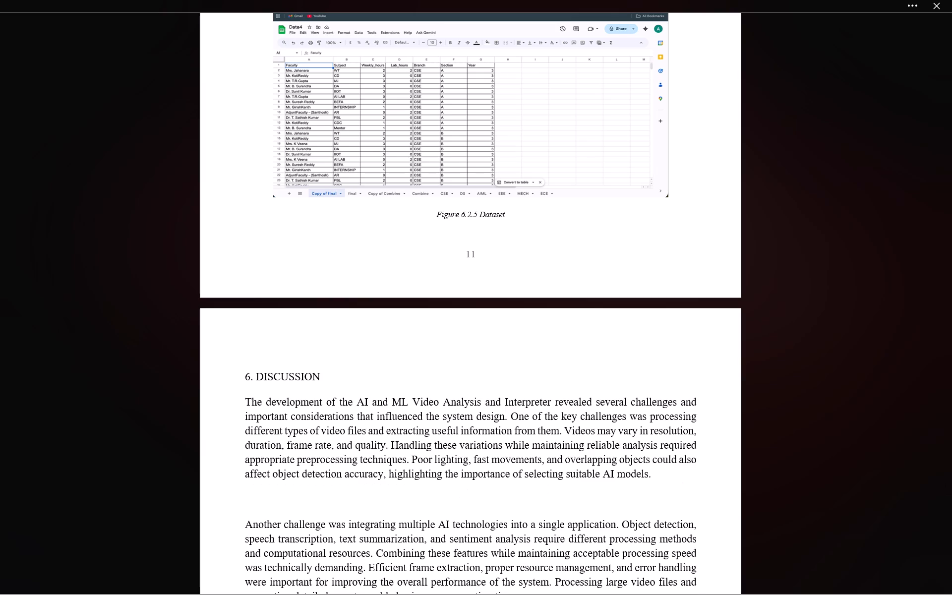
left_click(285, 509)
key("backslash")
key("BackSpace")
key("BackSpace")
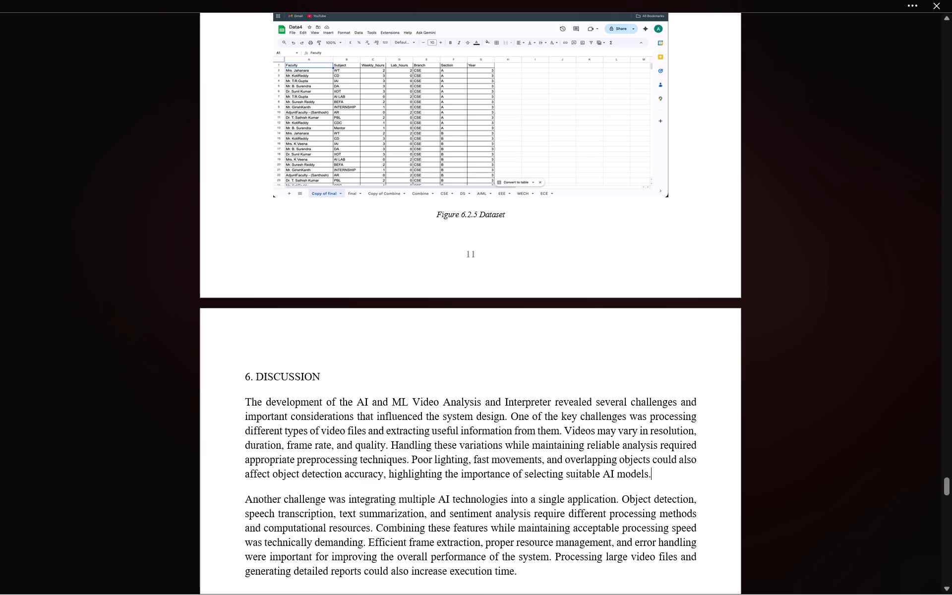
Make the 6. DISCUSSION heading bold and underlined.
left_click_drag(321, 377, 242, 374)
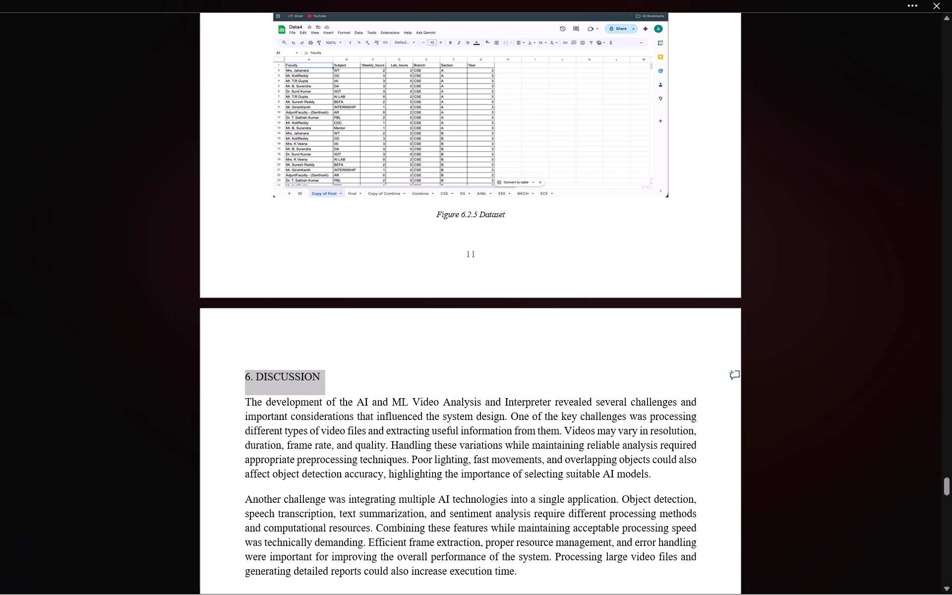
left_click_drag(242, 374, 242, 374)
left_click(252, 357)
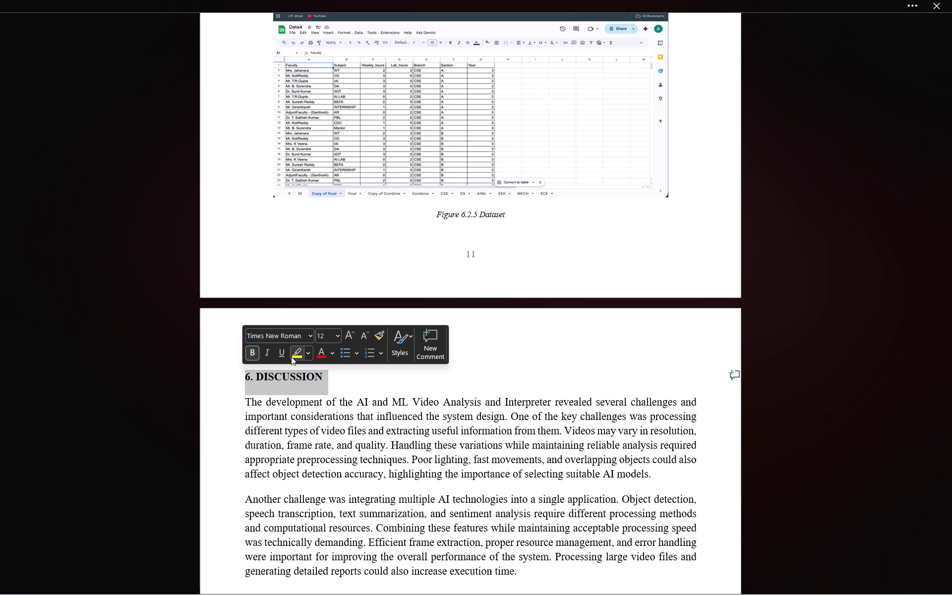
left_click(285, 355)
left_click(355, 381)
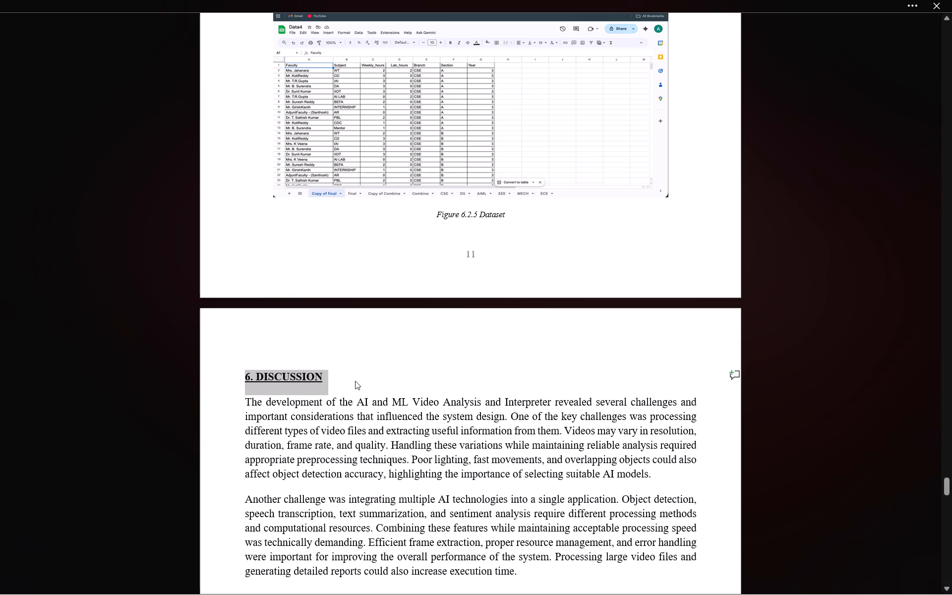
Remove the empty line before the Discussion paragraph that begins "A further limitation identified".
scroll(355, 381, "down", 2)
left_click(355, 381)
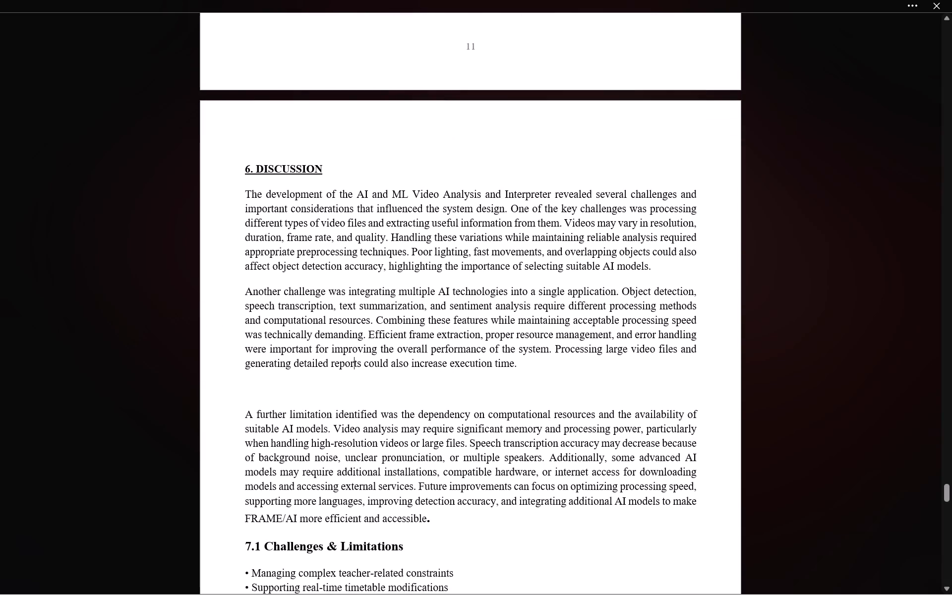
key("Down")
key("BackSpace")
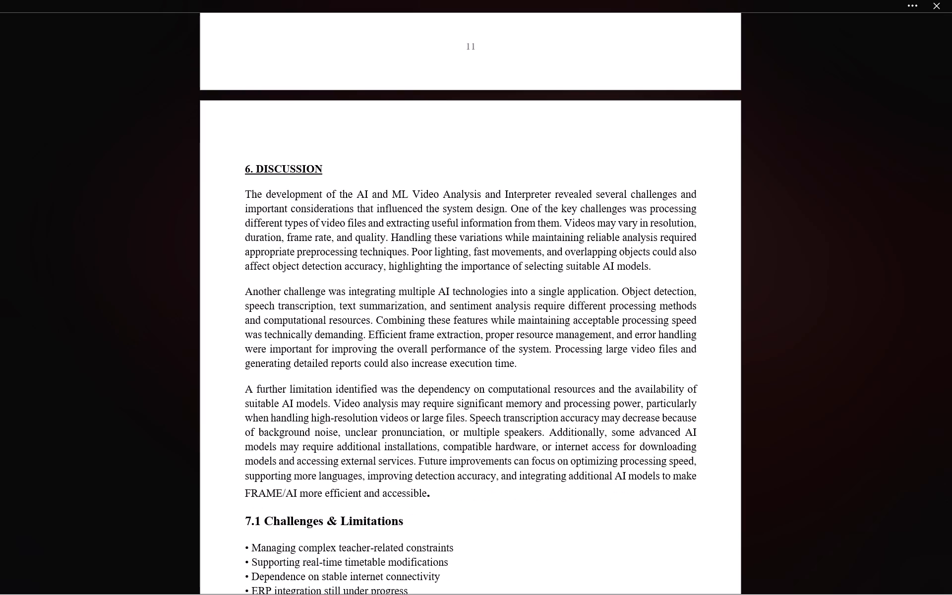
scroll(369, 496, "down", 1)
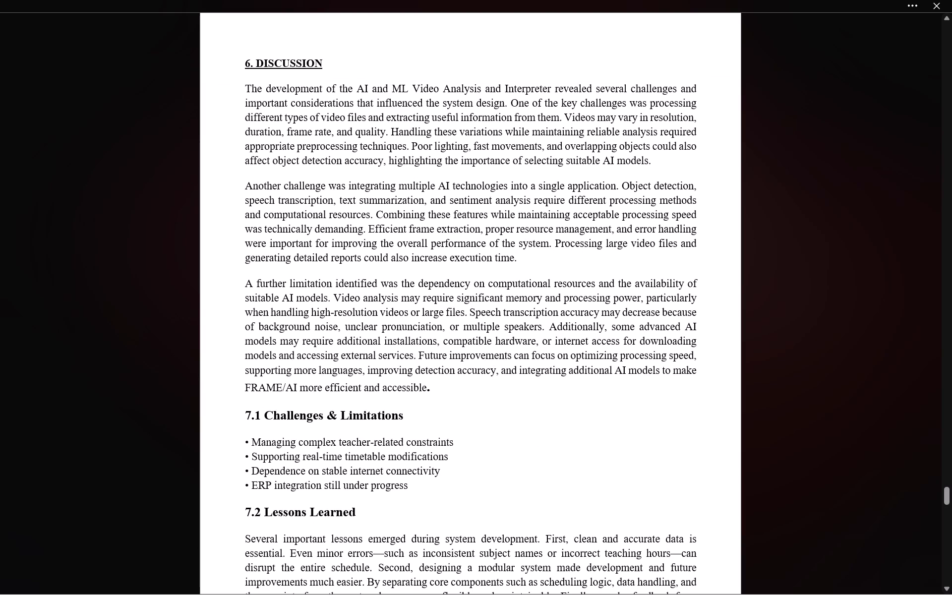
scroll(444, 390, "down", 7)
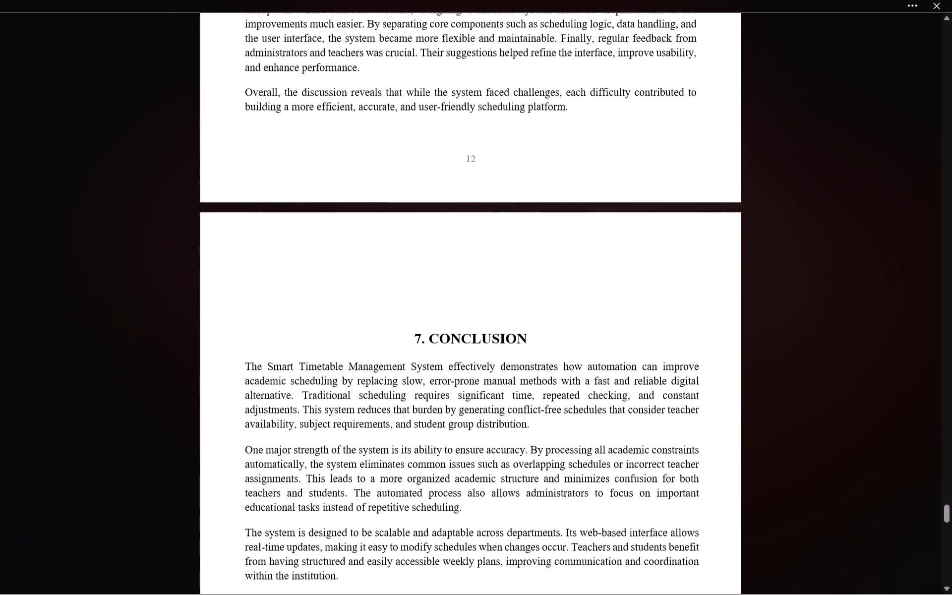
scroll(444, 390, "down", 2)
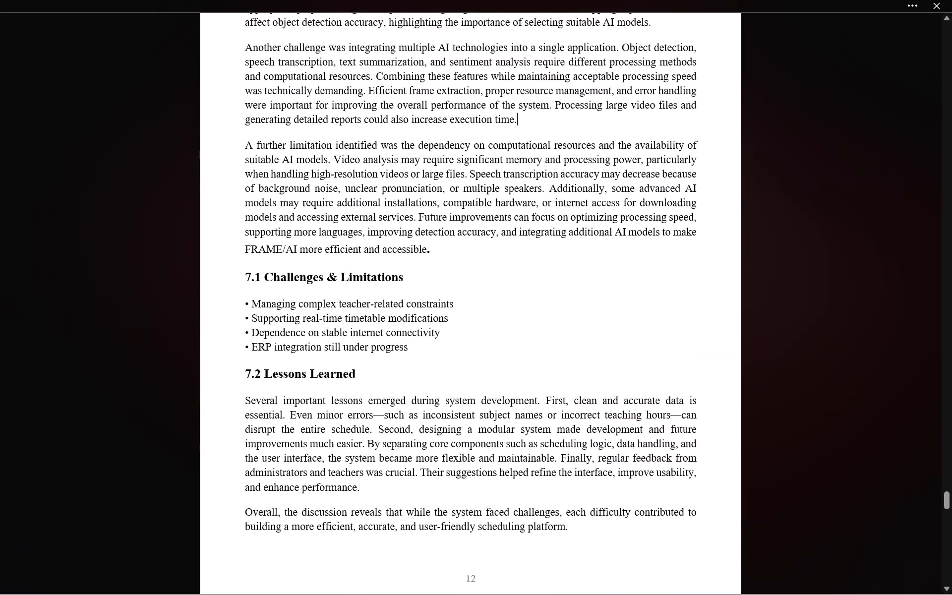
scroll(444, 390, "down", 2)
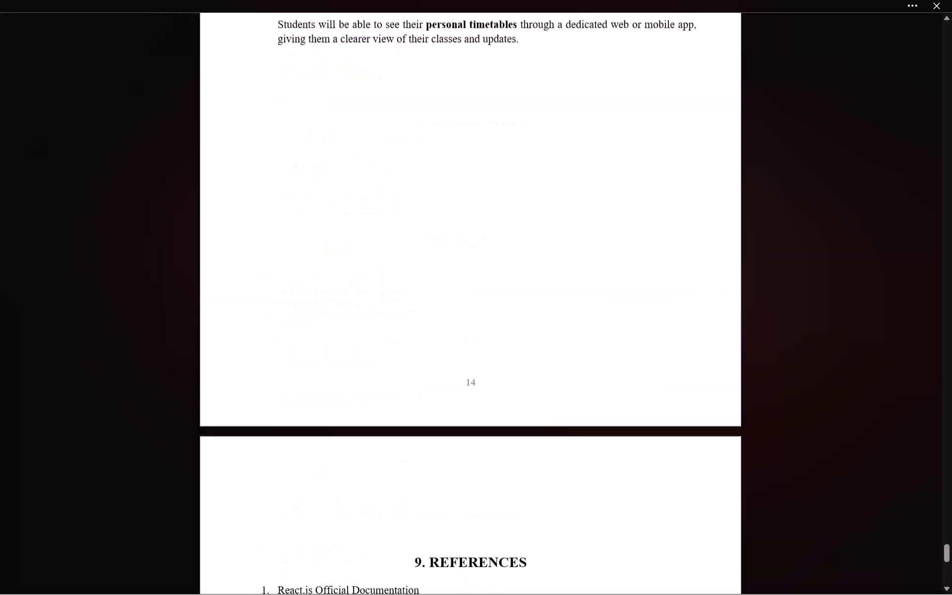
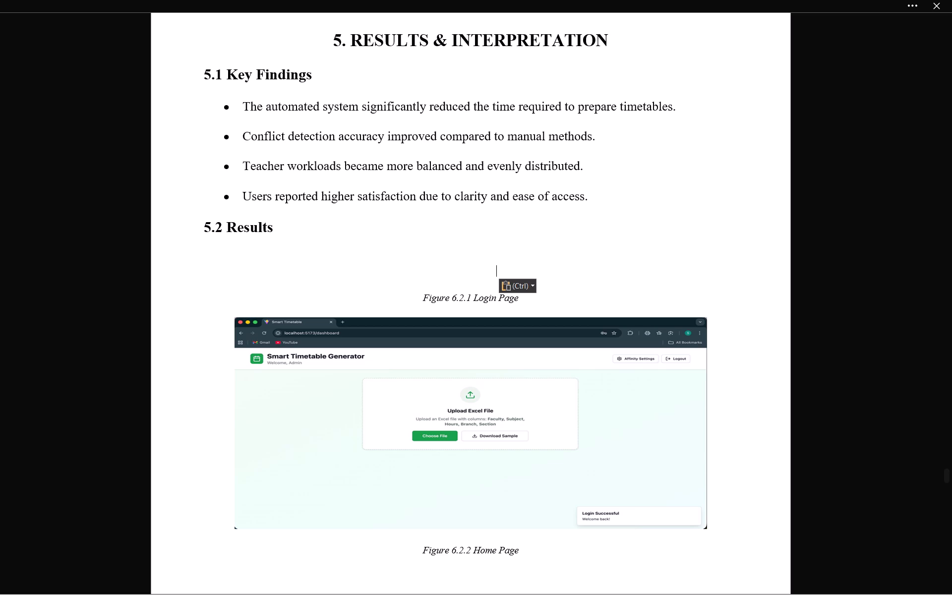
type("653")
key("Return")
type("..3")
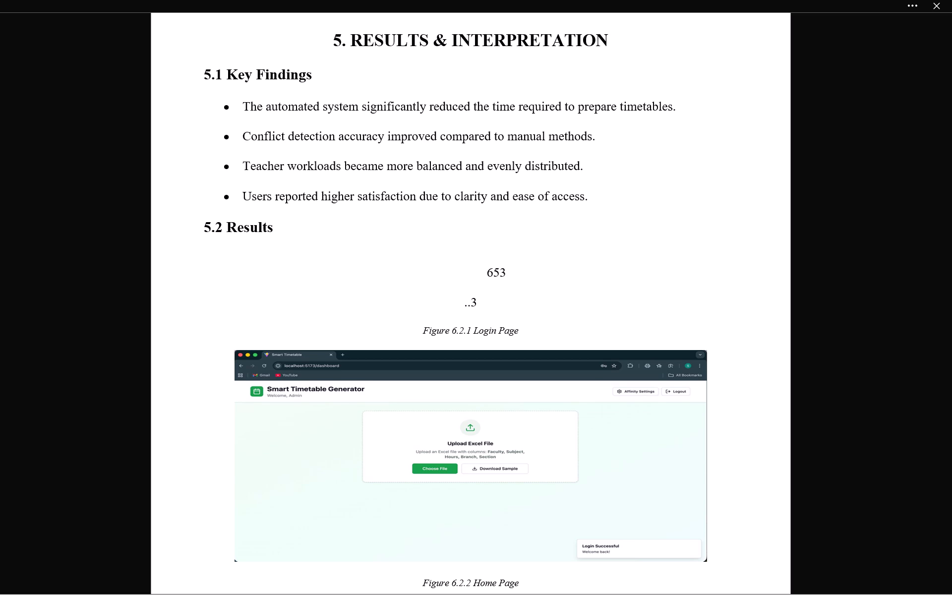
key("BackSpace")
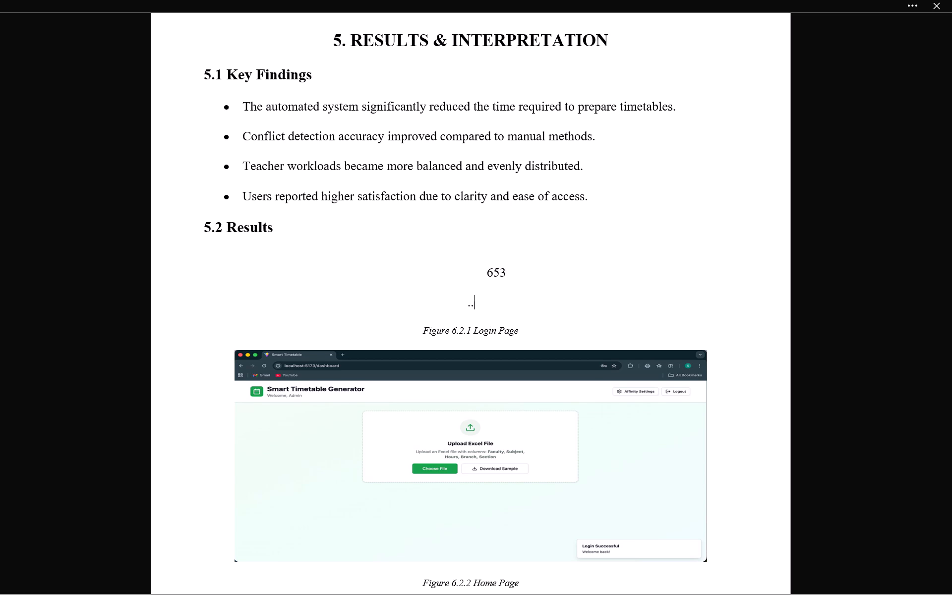